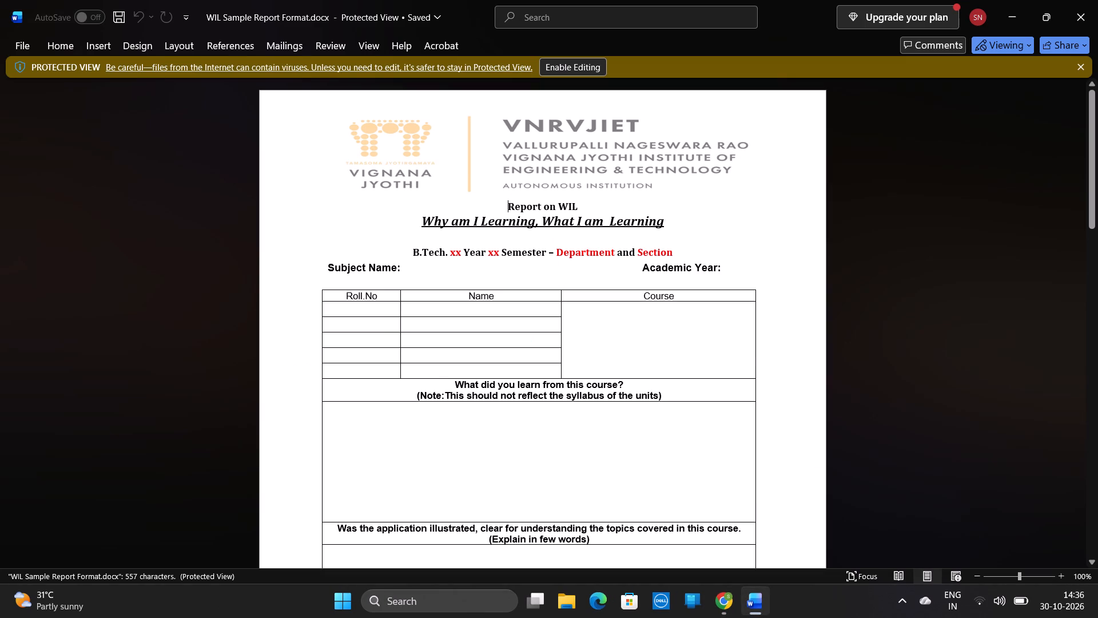
Take the WIL Sample Report Format document out of Protected View so that it can be edited.
left_click(578, 71)
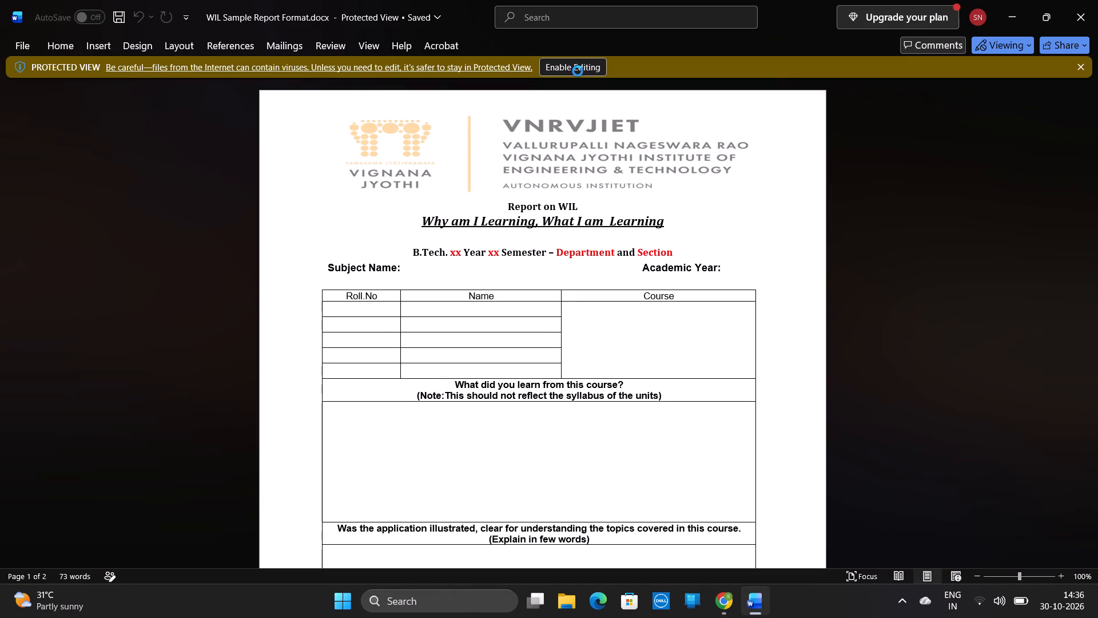
Look through both pages of the WIL report template to review its header fields, student table and question sections.
scroll(476, 402, "down", 4)
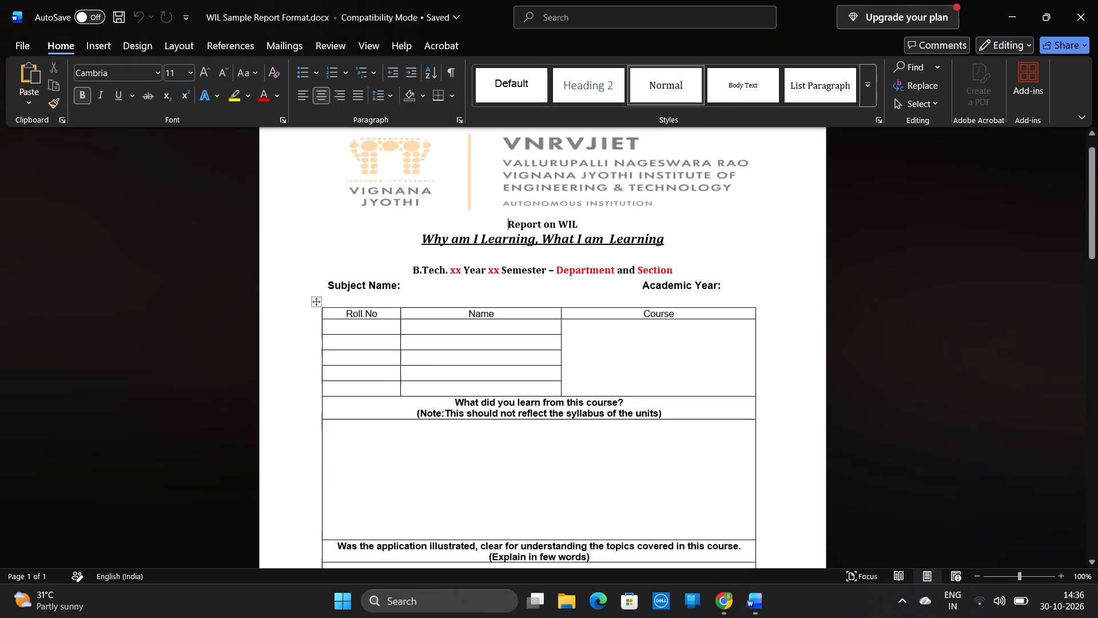
scroll(476, 402, "down", 4)
scroll(472, 405, "down", 18)
scroll(472, 405, "down", 5)
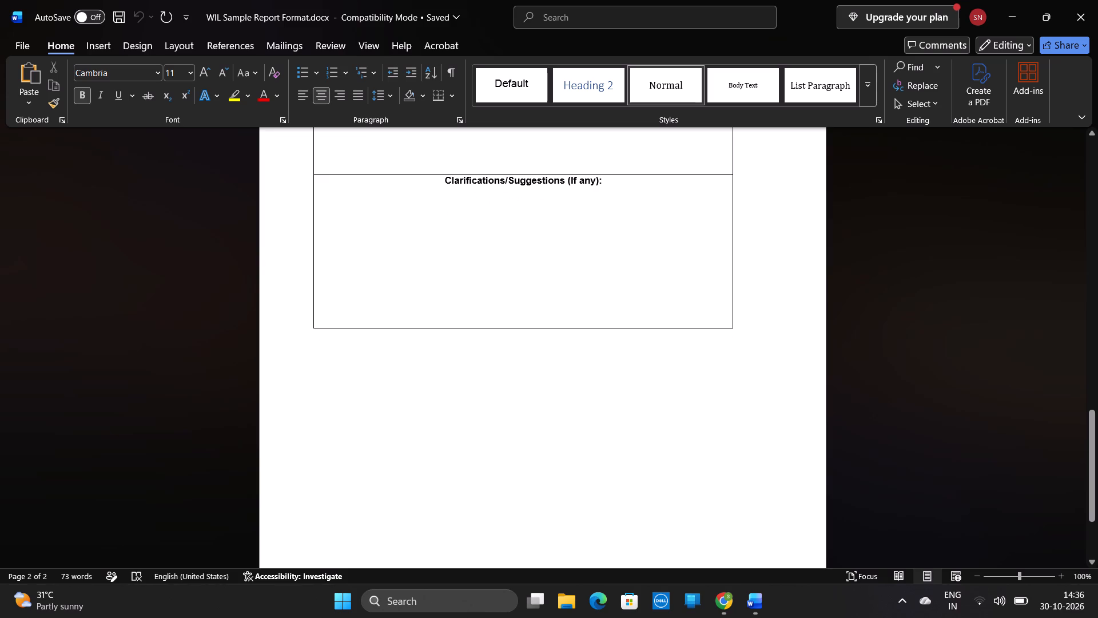
scroll(472, 405, "down", 2)
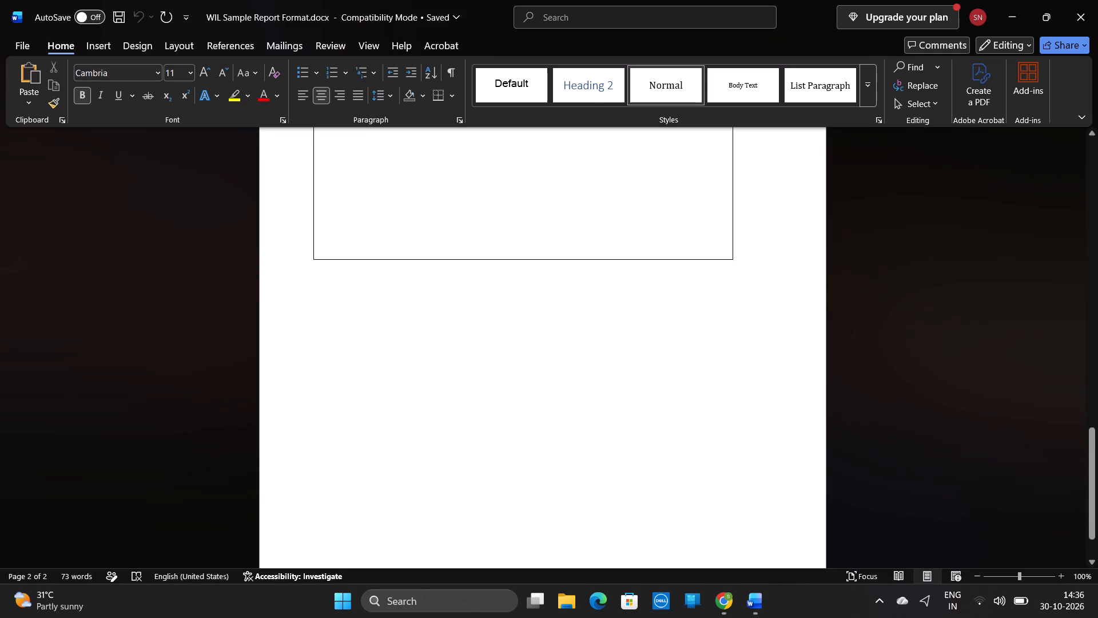
scroll(472, 405, "down", 8)
scroll(472, 405, "up", 8)
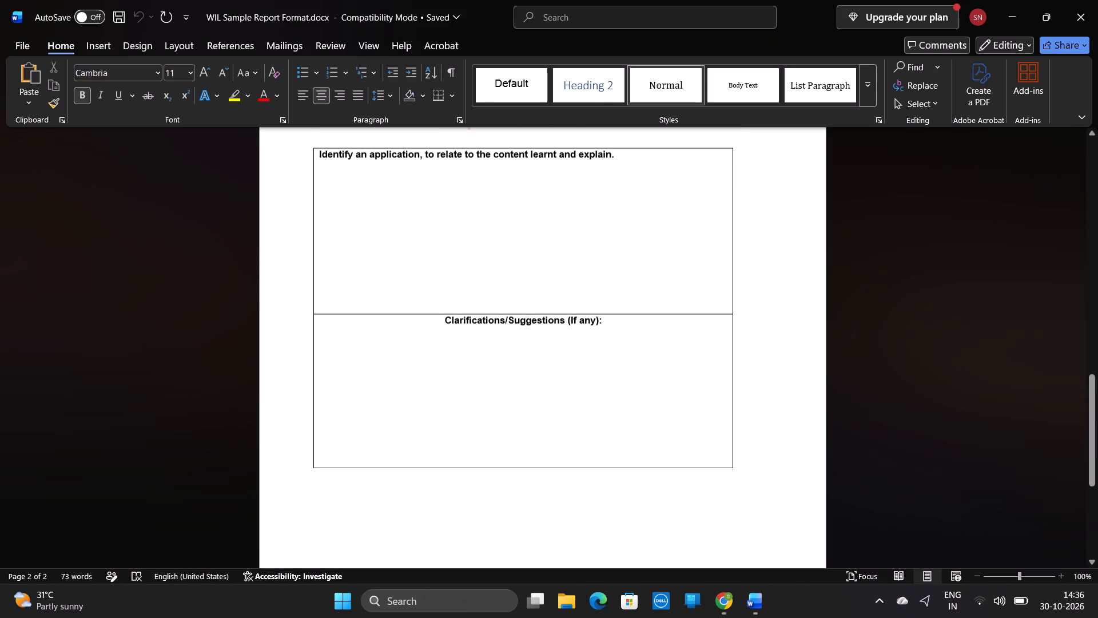
scroll(472, 405, "up", 9)
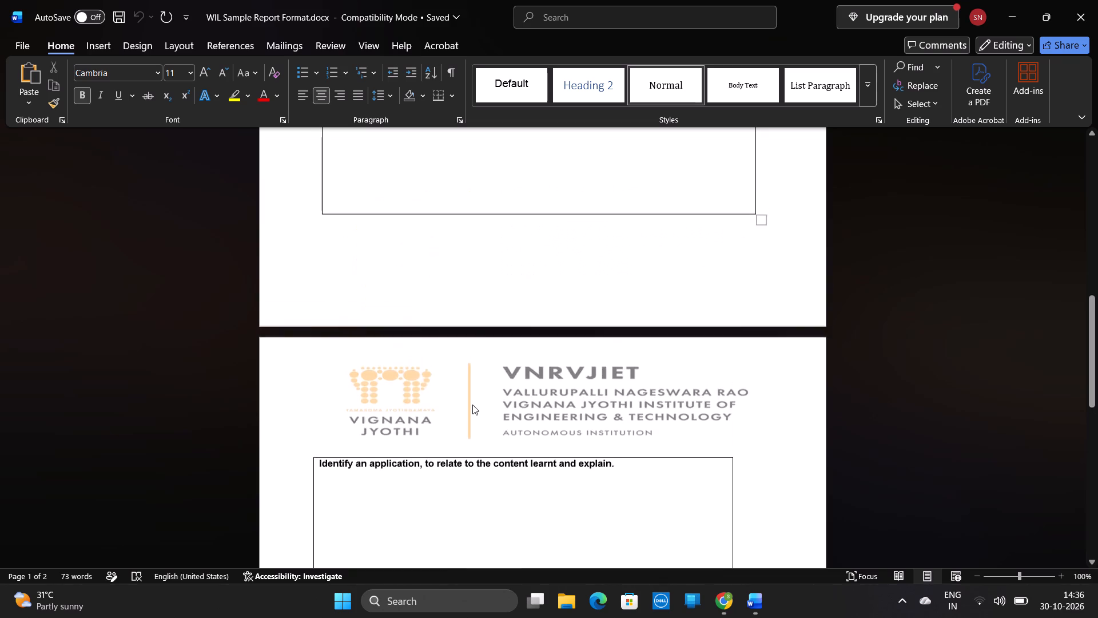
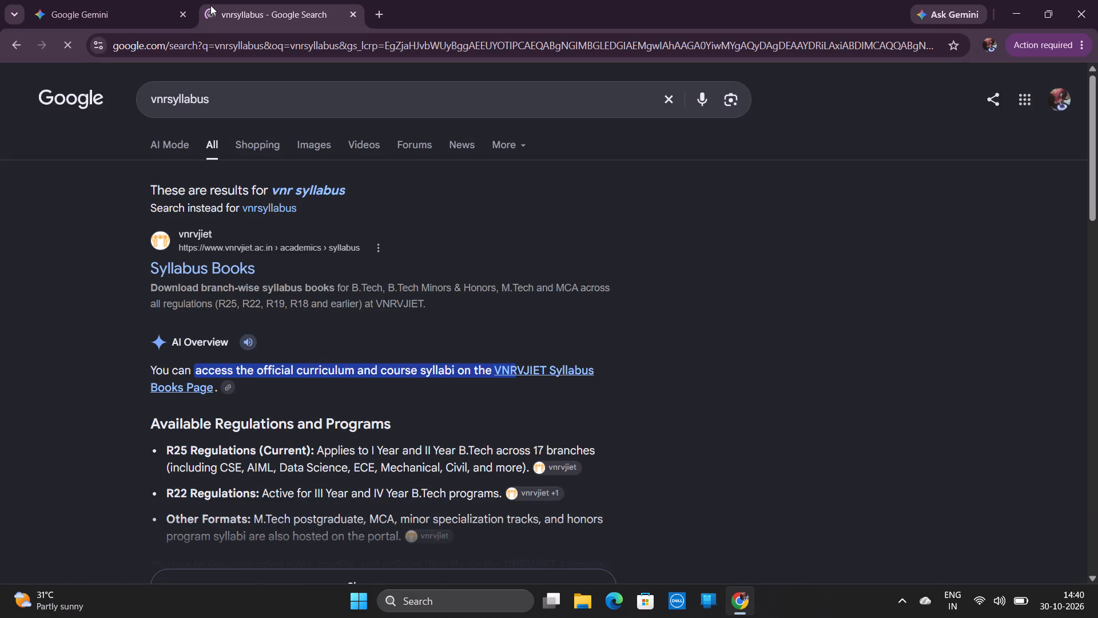
left_click(225, 263)
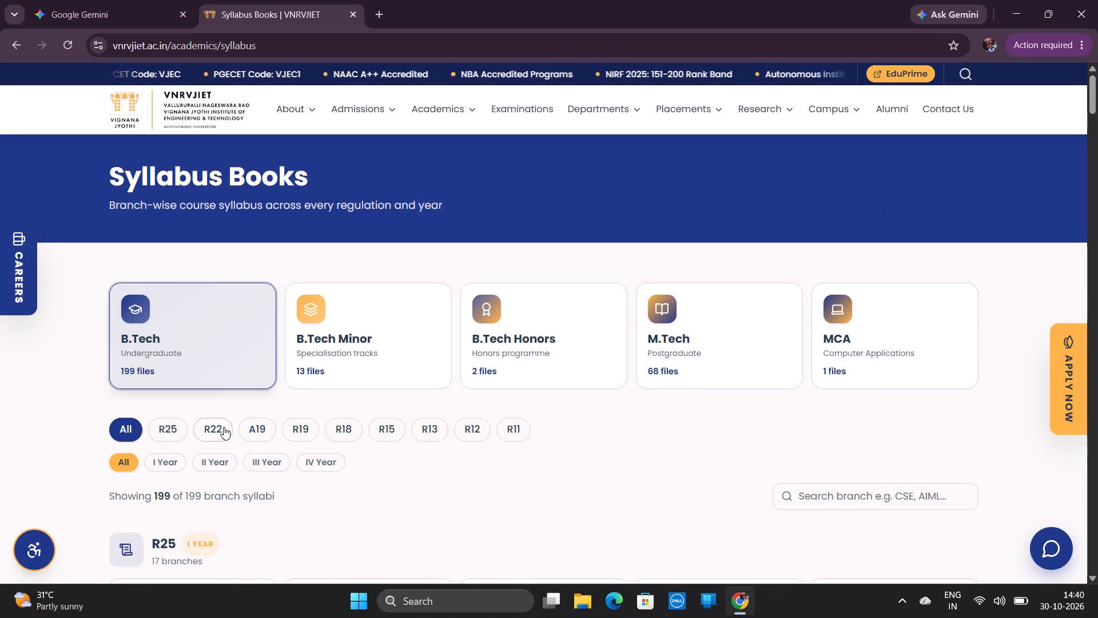
Filter the syllabus books to regulation R22, III Year, and open the IT branch PDF.
left_click(221, 429)
left_click(253, 469)
scroll(254, 468, "down", 4)
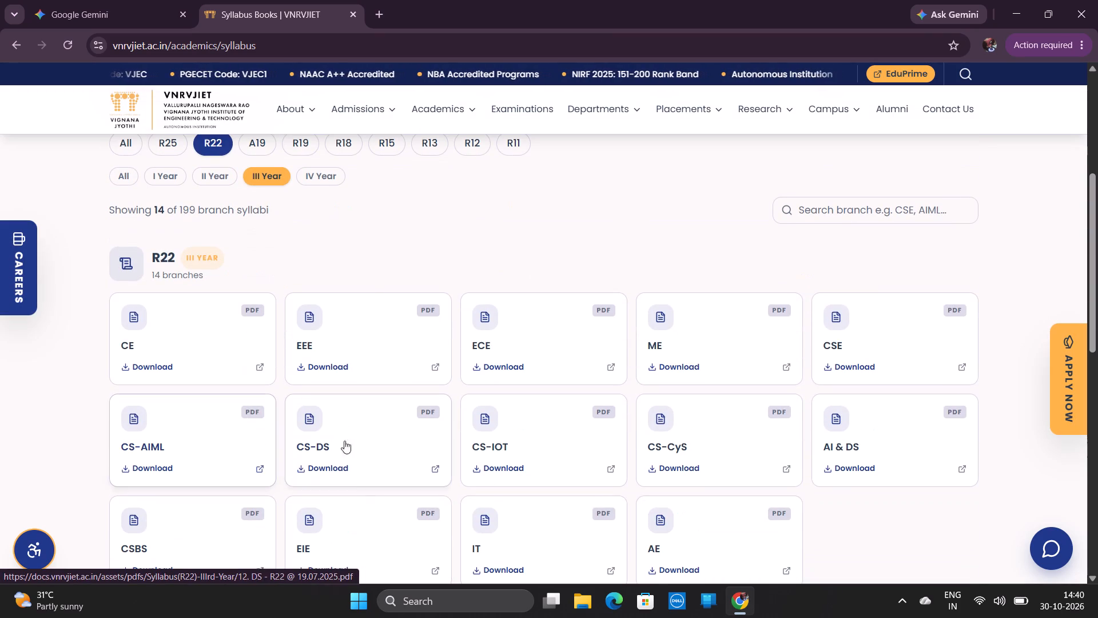
left_click(486, 536)
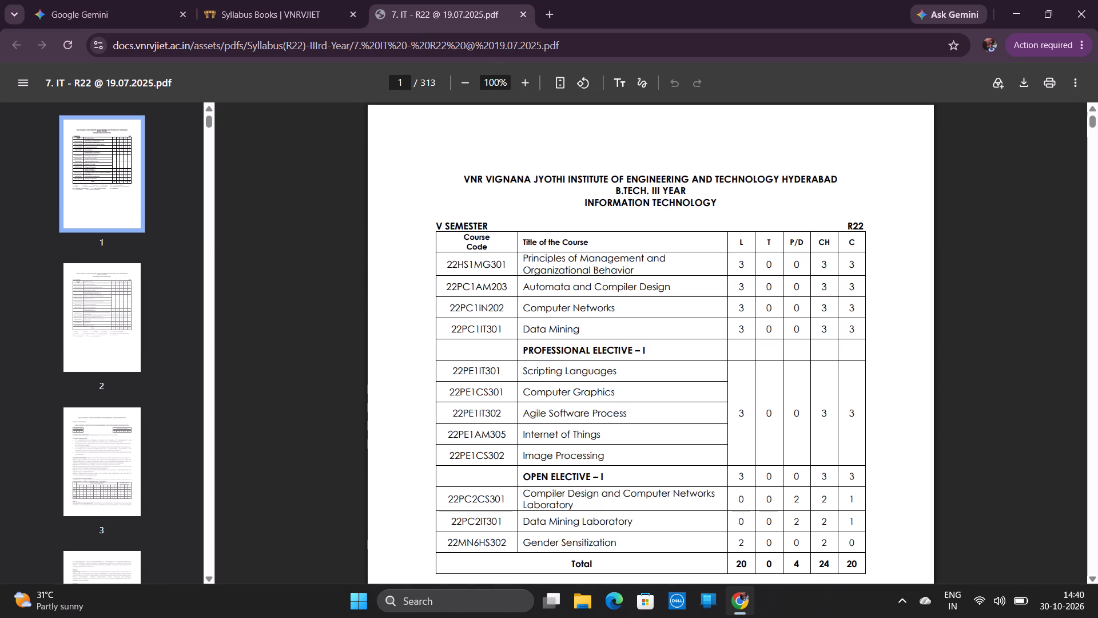
Search the IT syllabus PDF for "numerical" and go to the Numerical Methods and Linear Programming entry among the open electives.
scroll(539, 510, "down", 12)
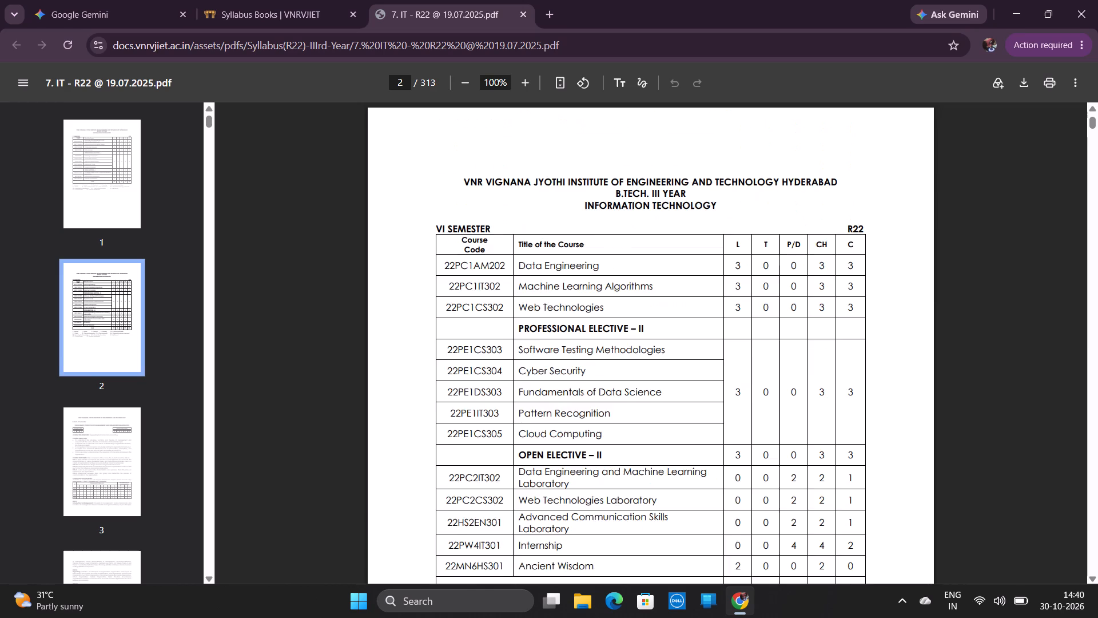
scroll(539, 510, "down", 2)
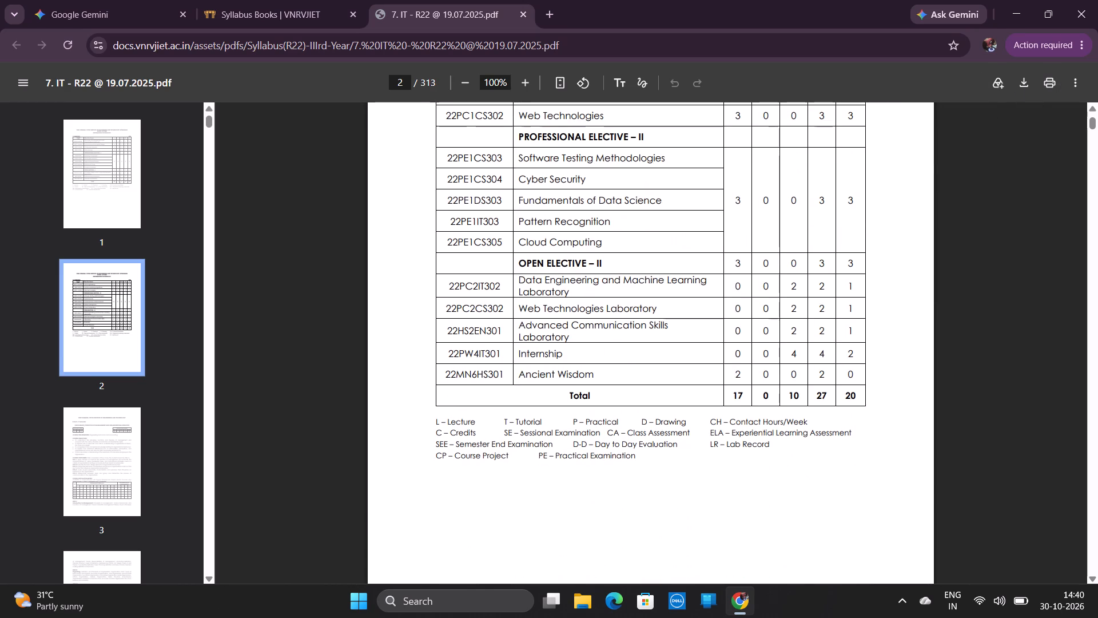
key("ctrl+f")
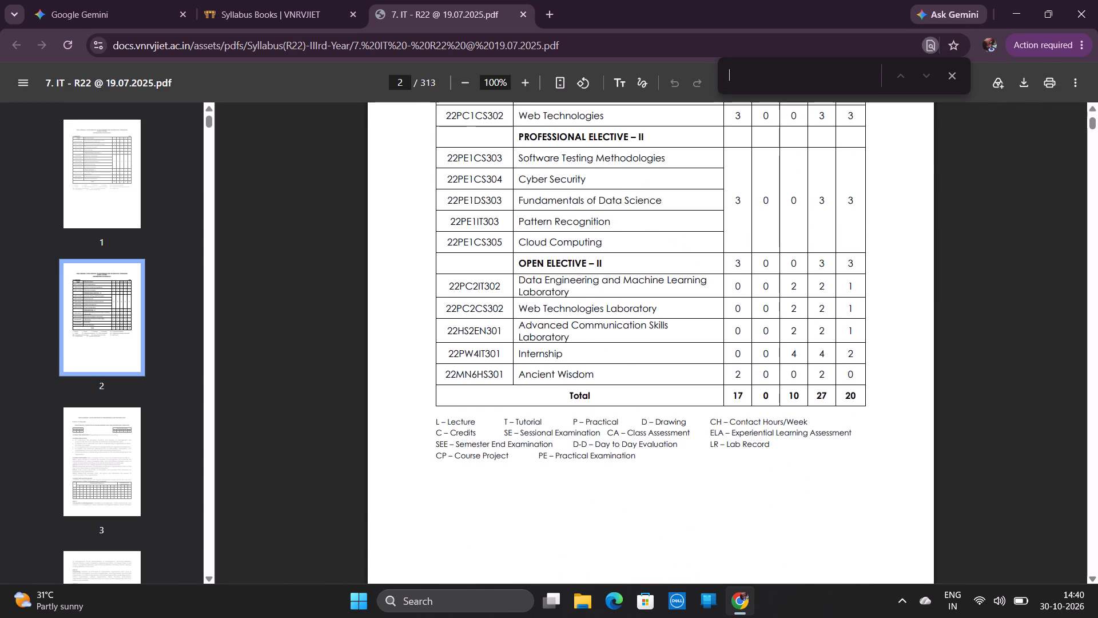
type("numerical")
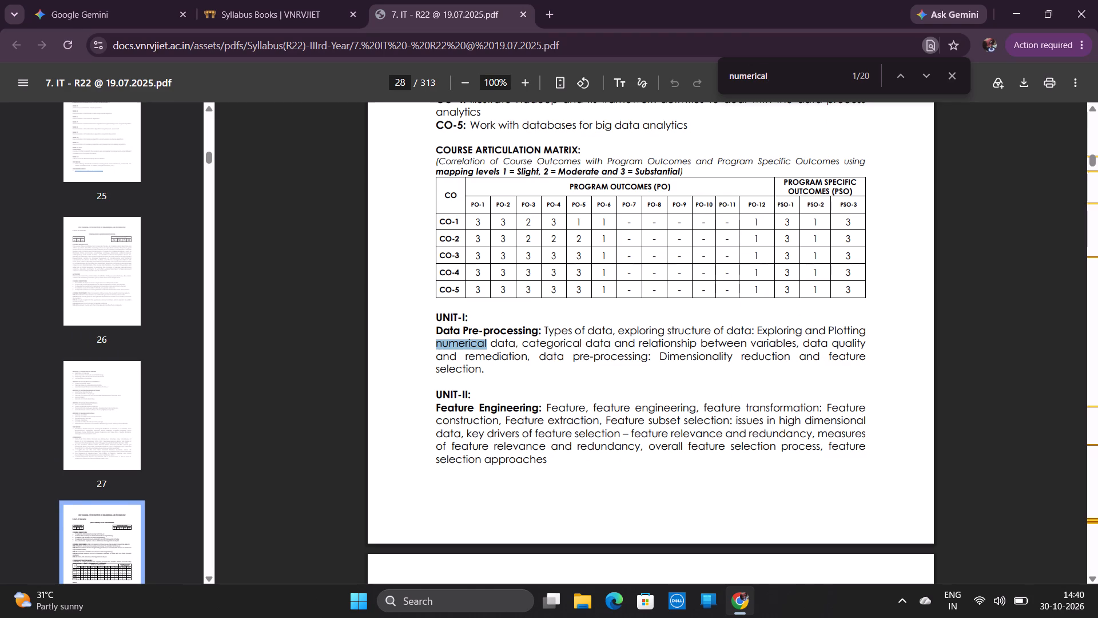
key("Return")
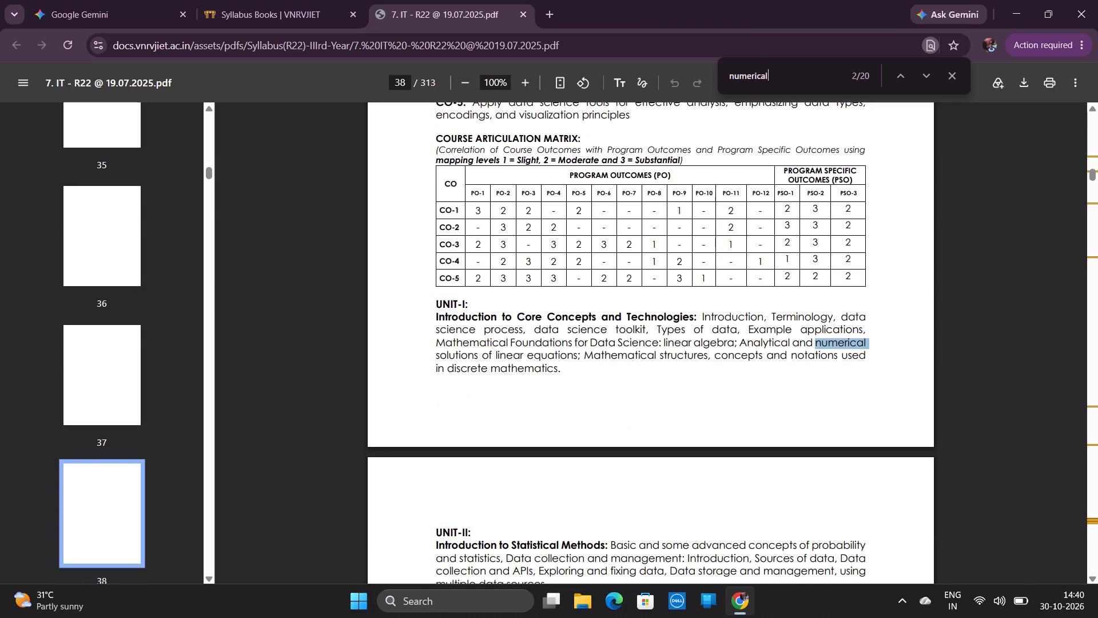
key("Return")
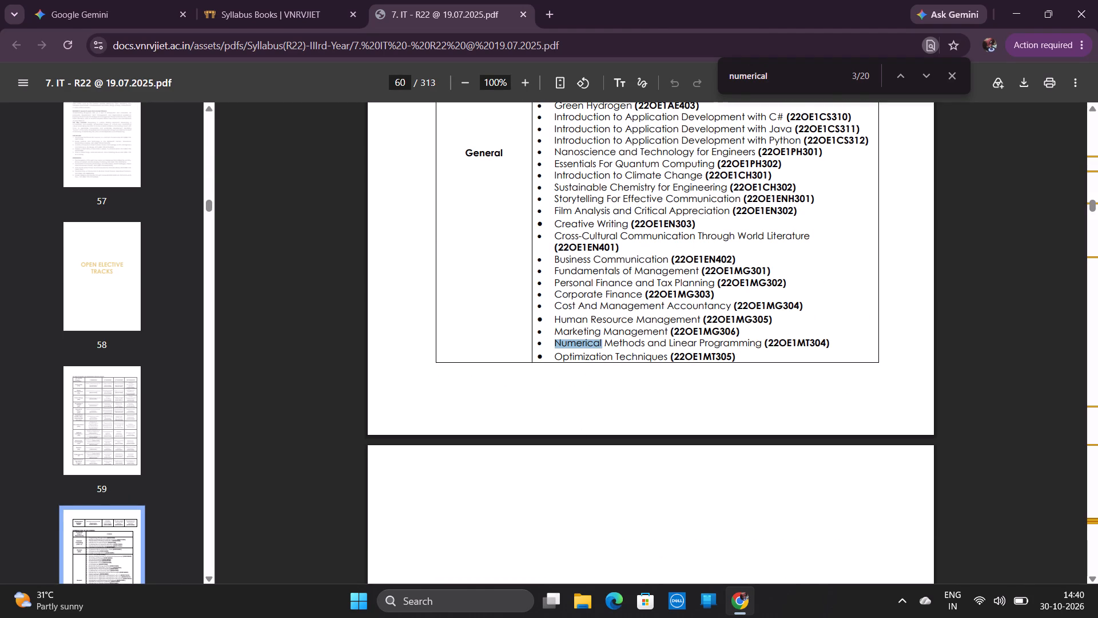
Copy the course code 22OE1MT304 of Numerical Methods and Linear Programming and search the PDF for its detailed syllabus page.
left_click_drag(766, 343, 826, 341)
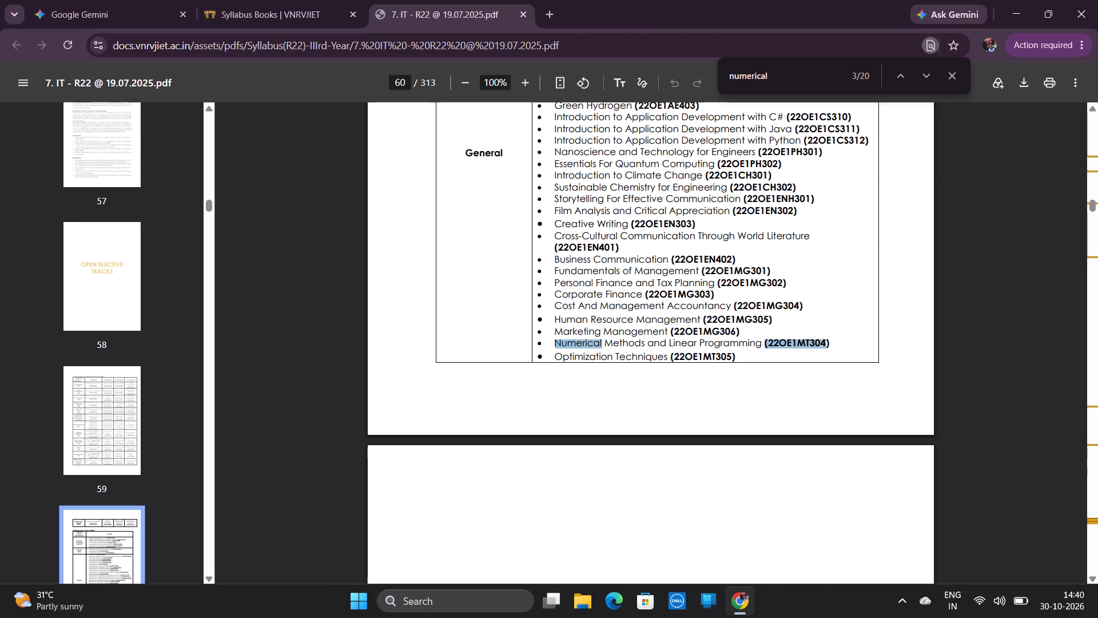
key("ctrl+c")
key("ctrl+f")
key("ctrl+v")
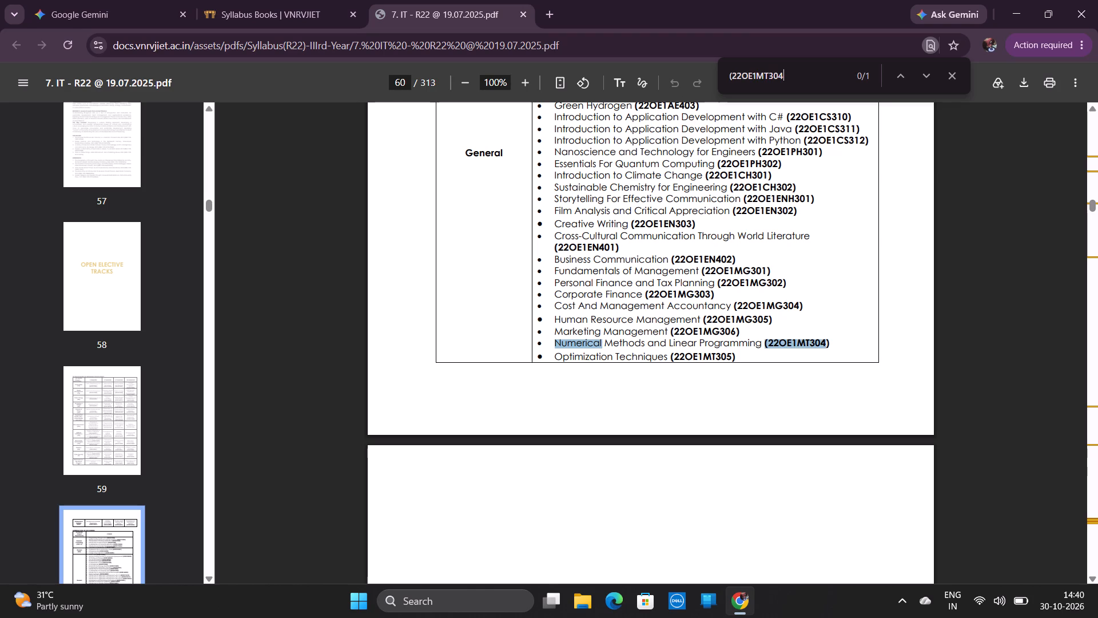
key("Return")
key("Return")
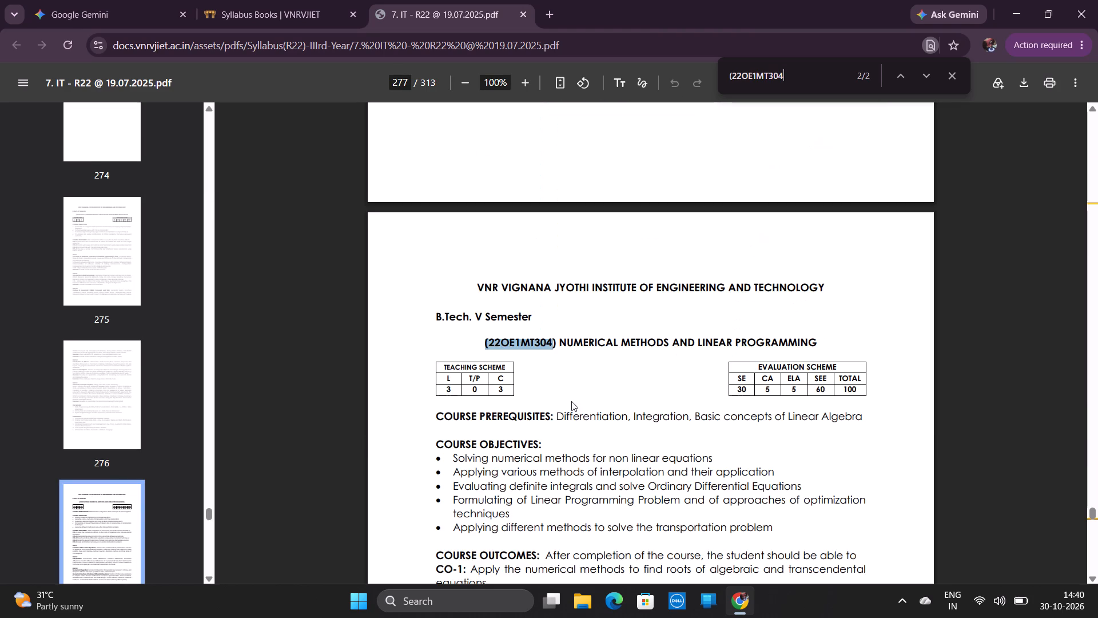
scroll(571, 401, "down", 7)
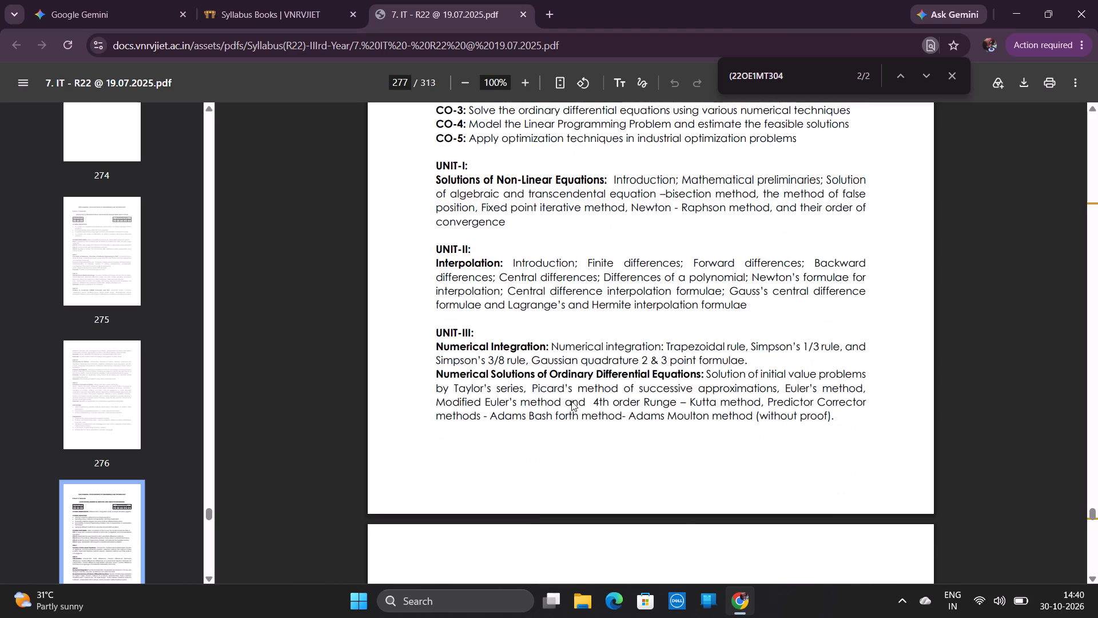
scroll(571, 401, "down", 2, "ctrl")
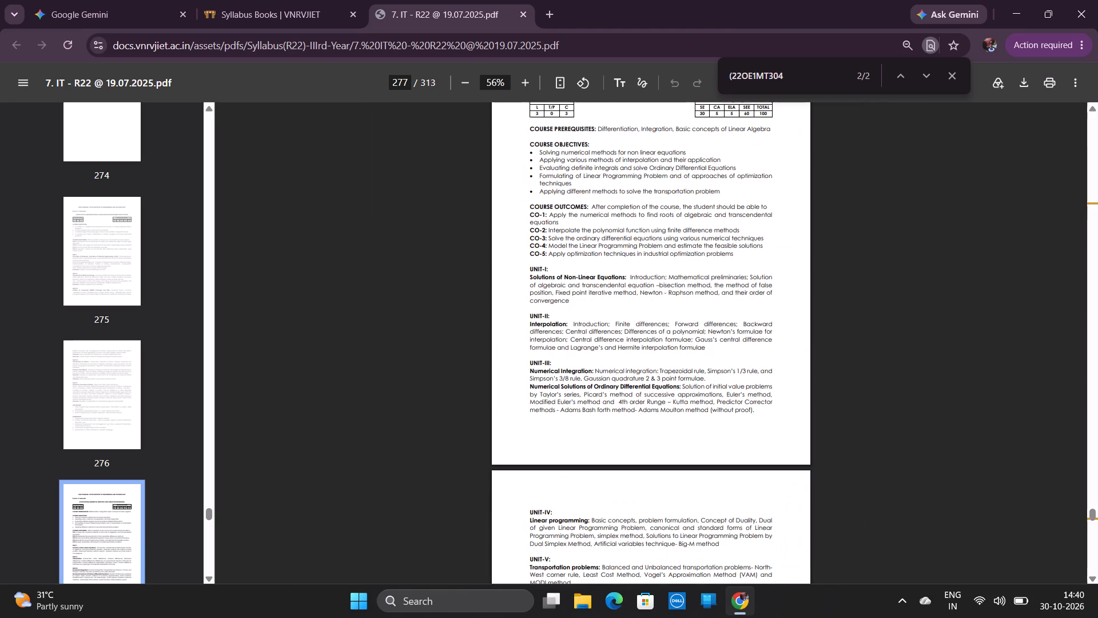
scroll(556, 360, "down", 2)
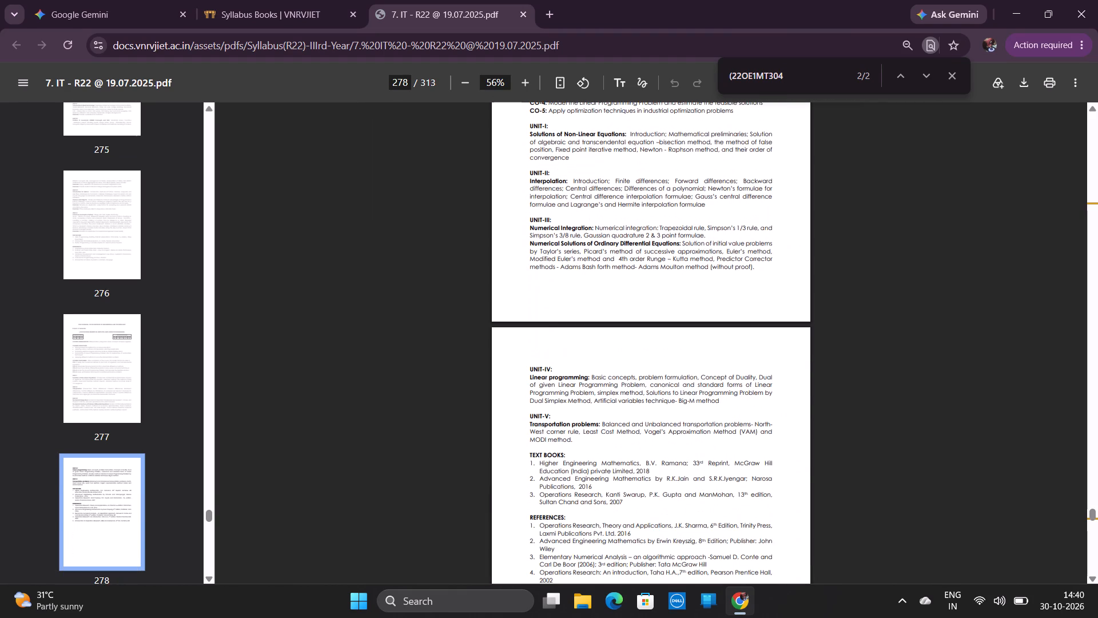
scroll(556, 360, "up", 1)
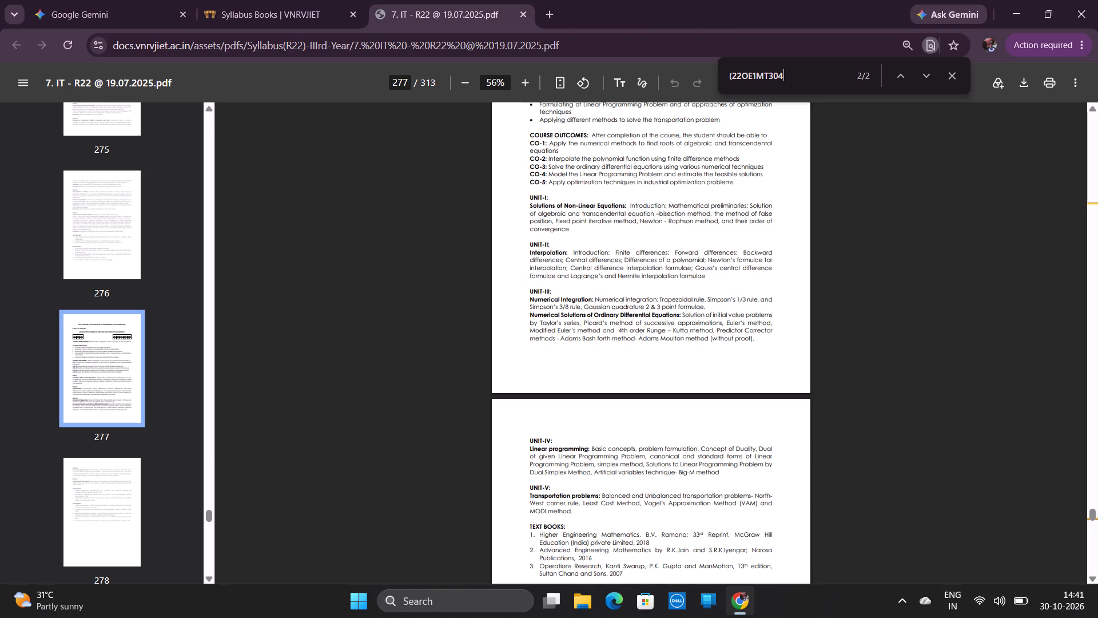
key("shift+super+s")
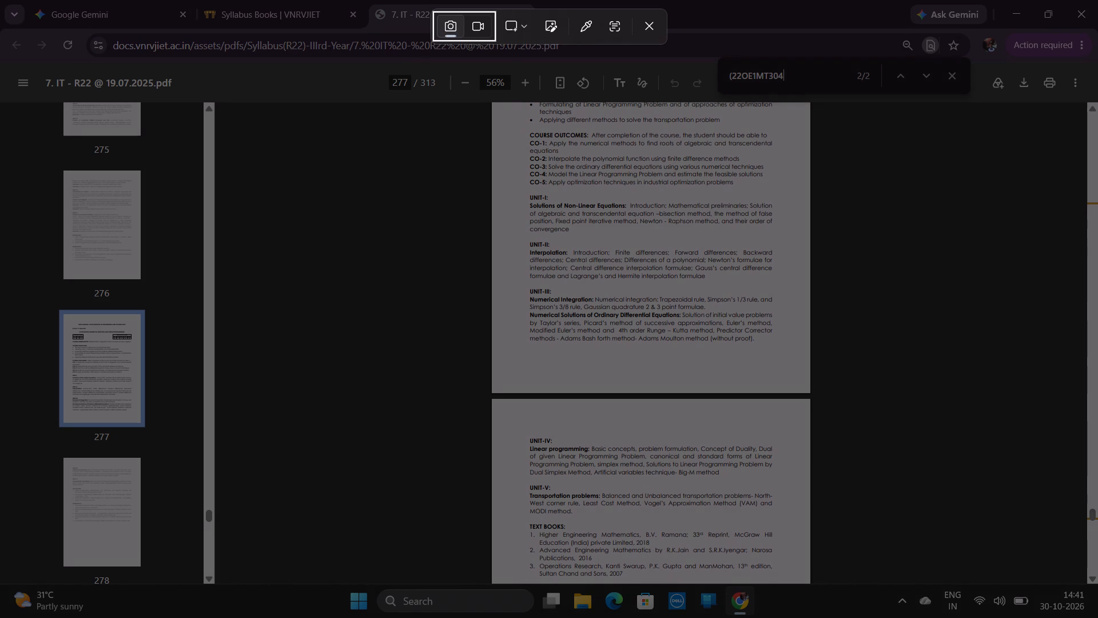
left_click_drag(492, 104, 492, 131)
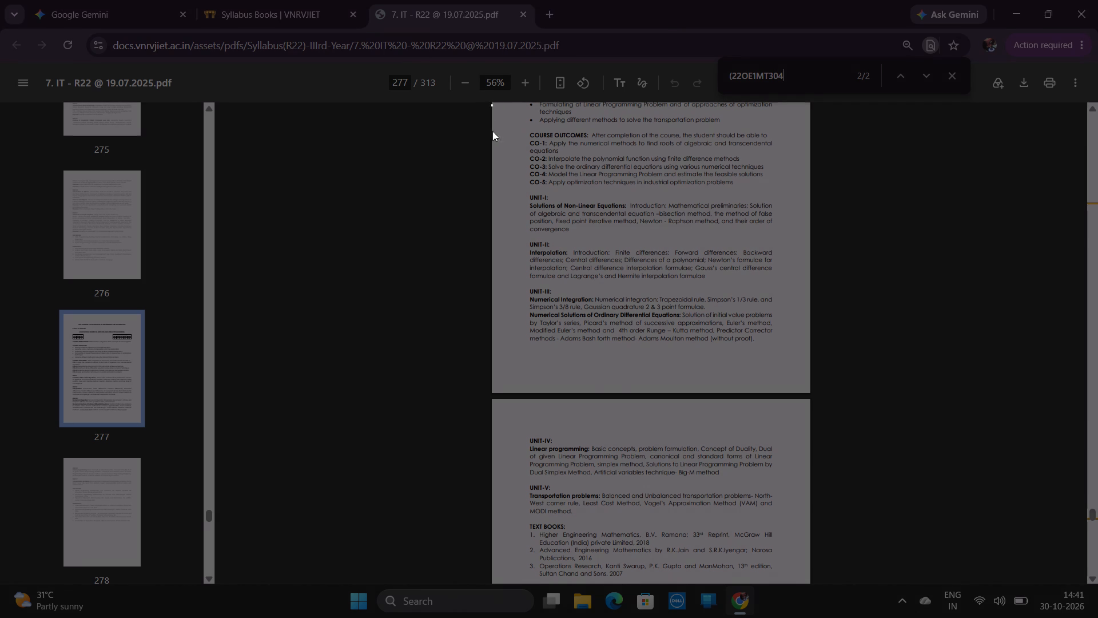
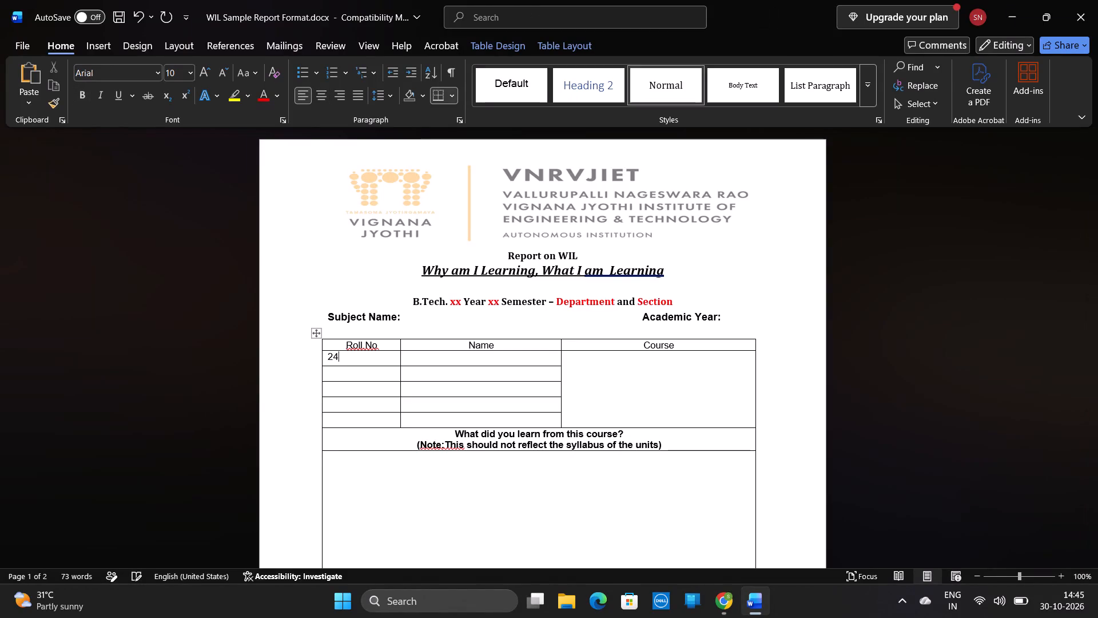
Finish the first student's roll number and enter their name in the first row of the report table.
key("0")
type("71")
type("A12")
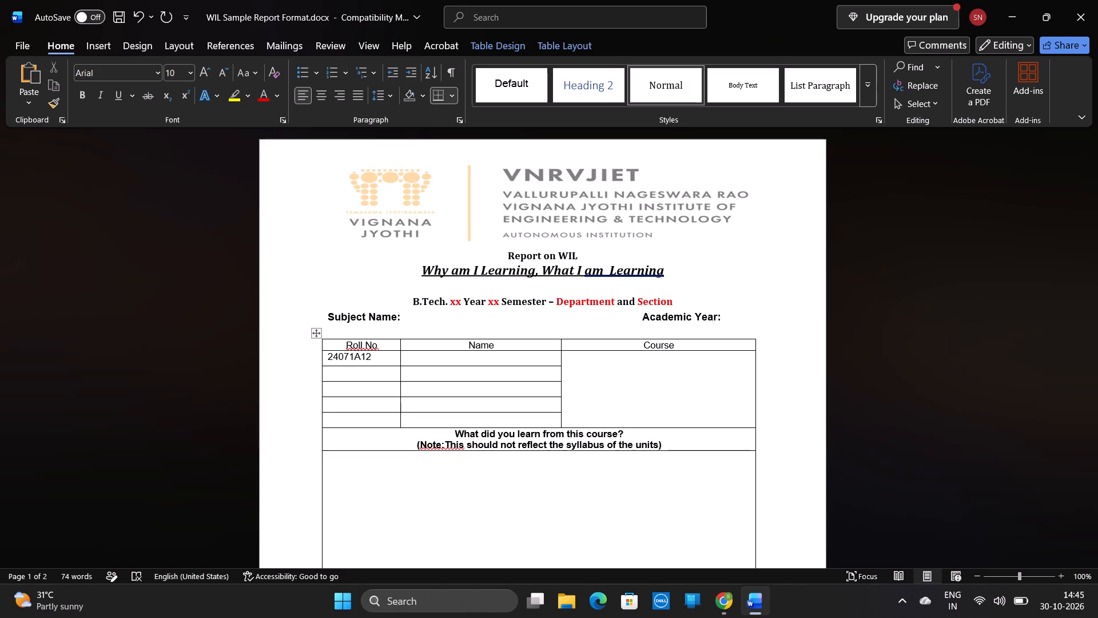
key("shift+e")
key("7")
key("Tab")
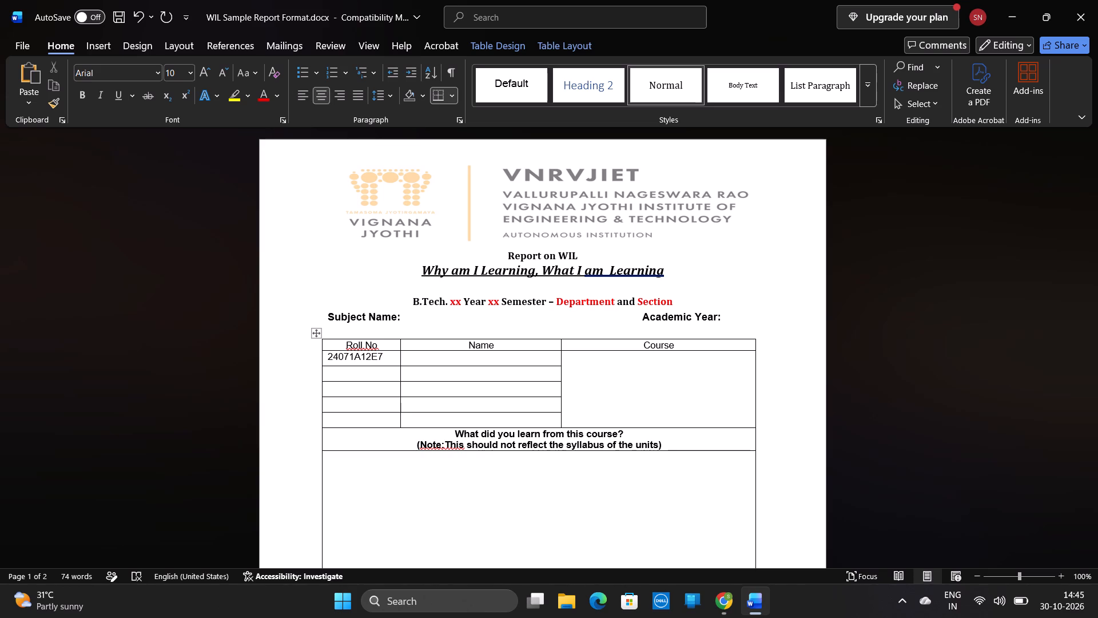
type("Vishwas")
Enter the second student's roll number and full name in the second row of the report table.
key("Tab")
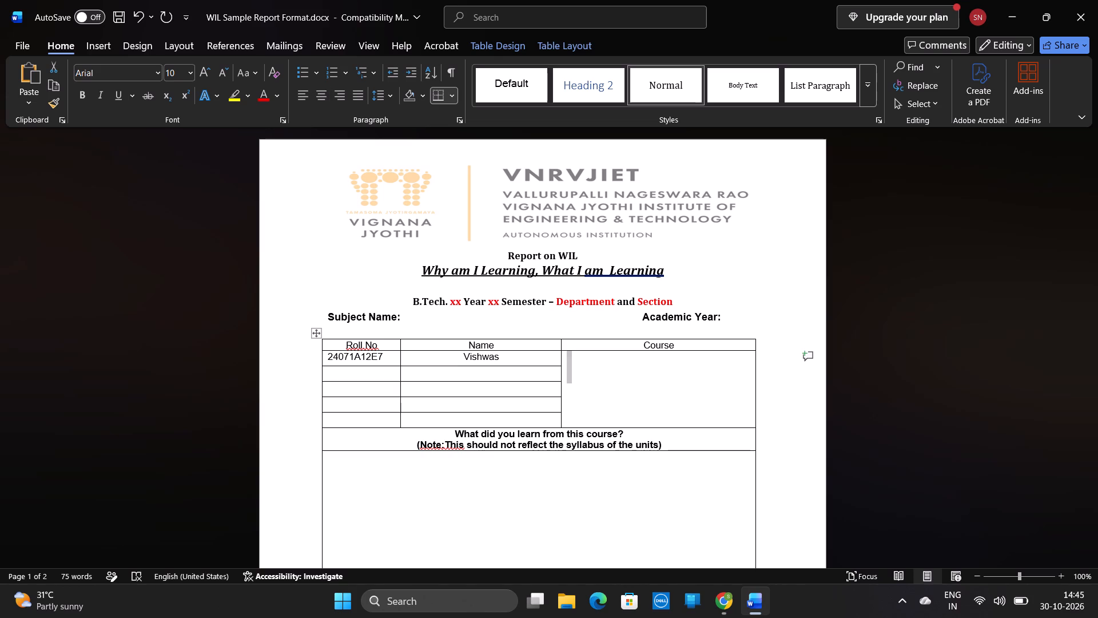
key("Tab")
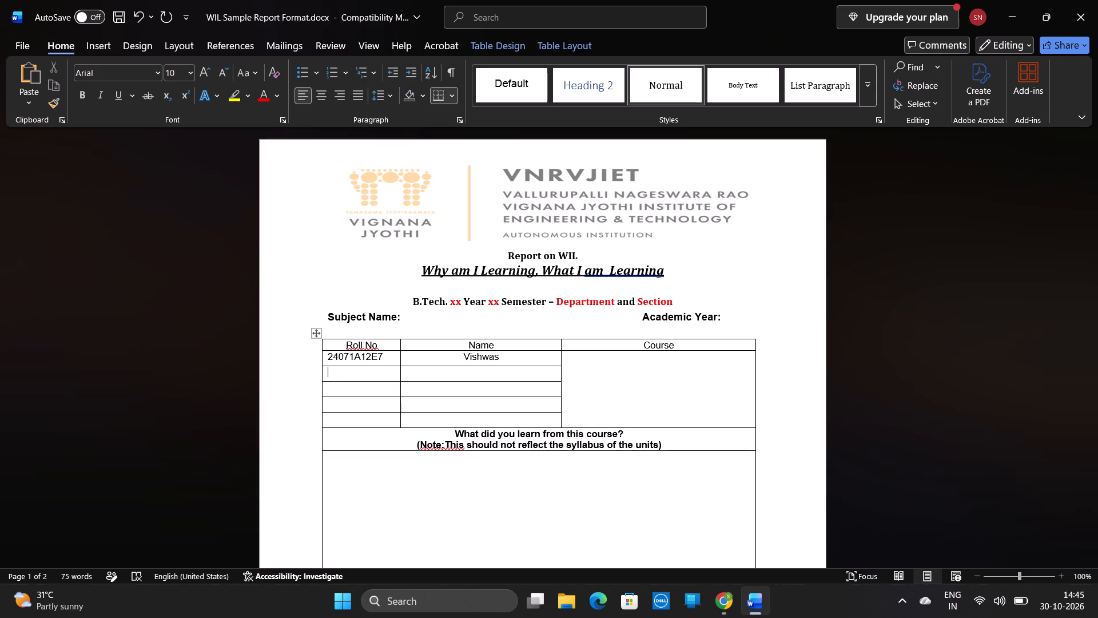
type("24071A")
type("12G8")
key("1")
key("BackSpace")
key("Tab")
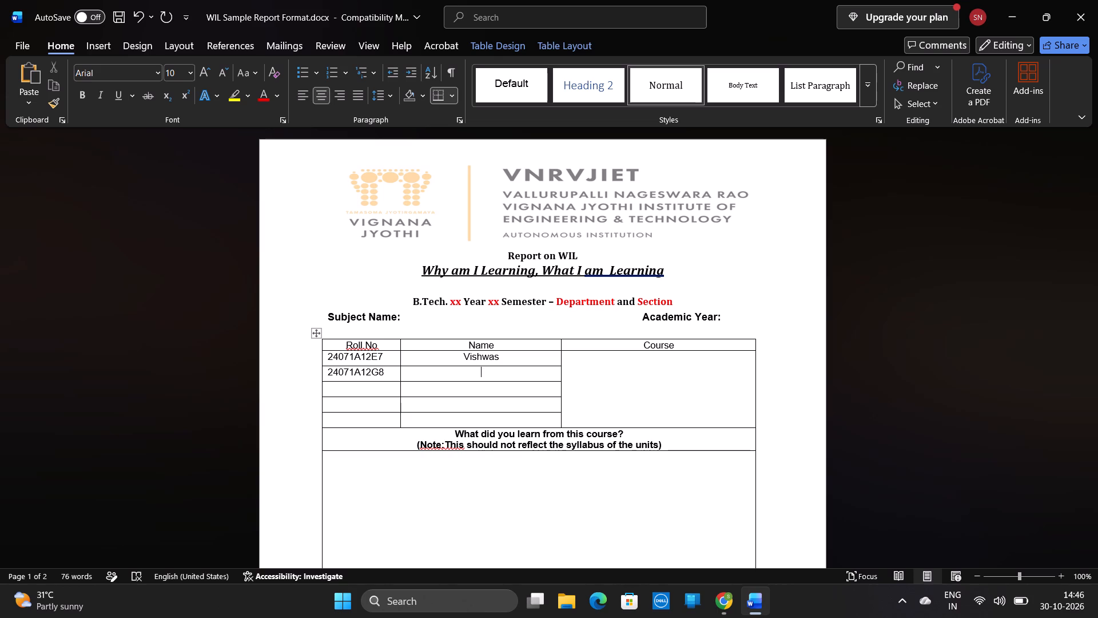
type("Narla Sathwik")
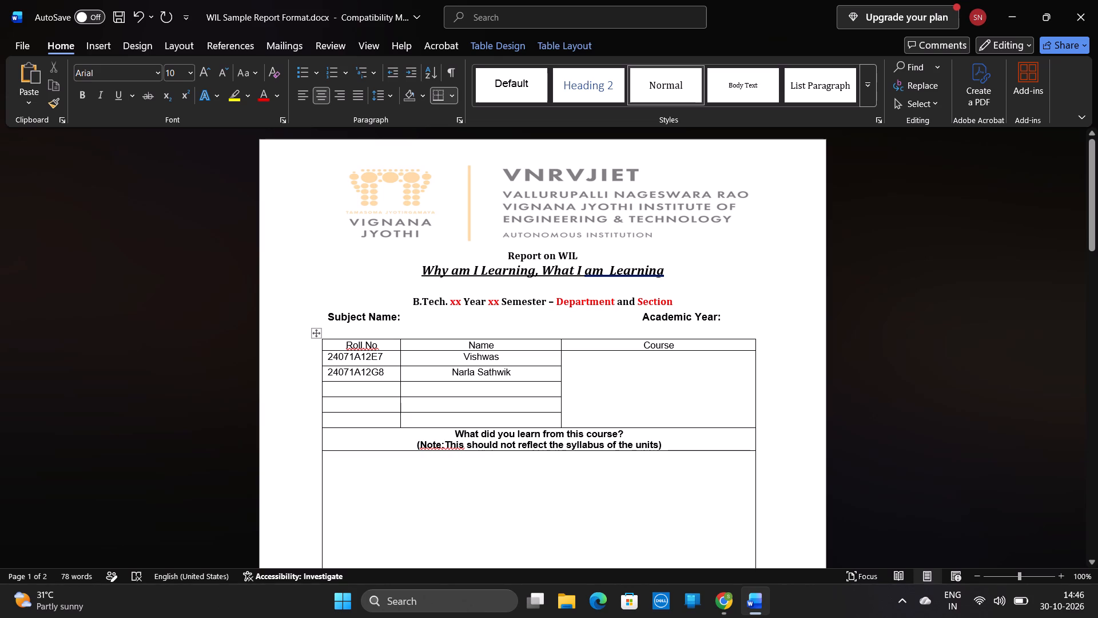
Replace the year placeholder "xx" in the B.Tech. heading line with III.
left_click(456, 298)
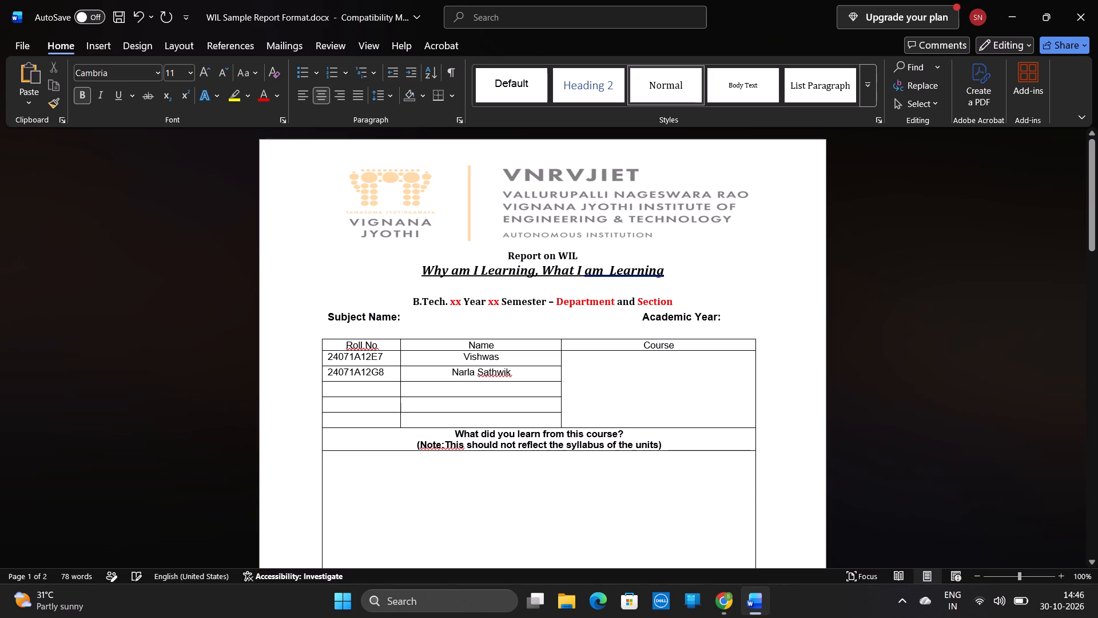
key("Right")
key("BackSpace")
key("BackSpace")
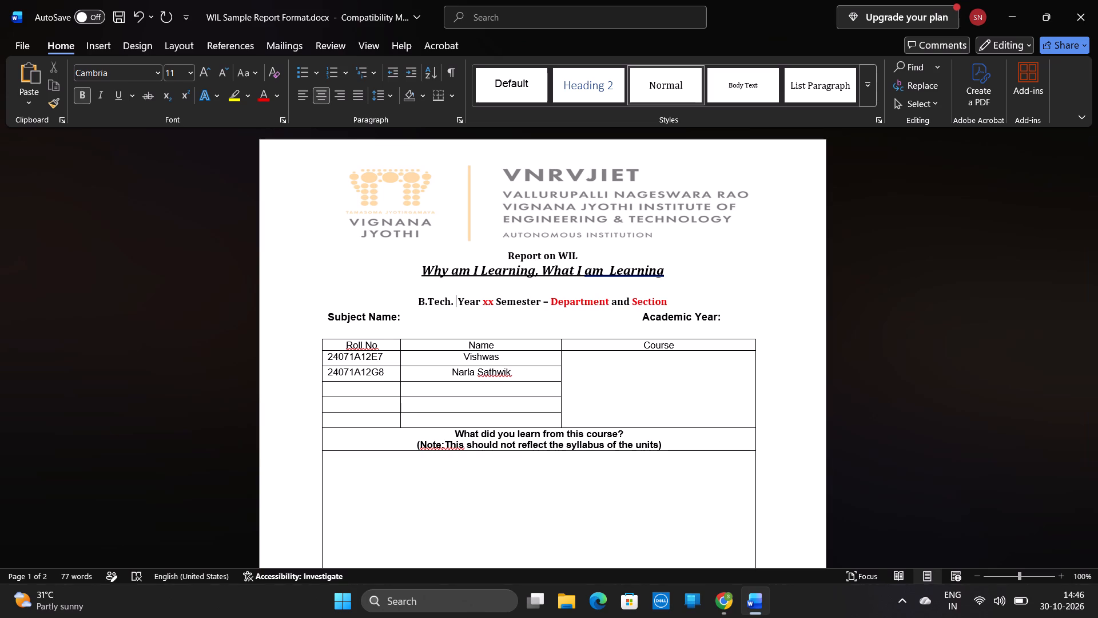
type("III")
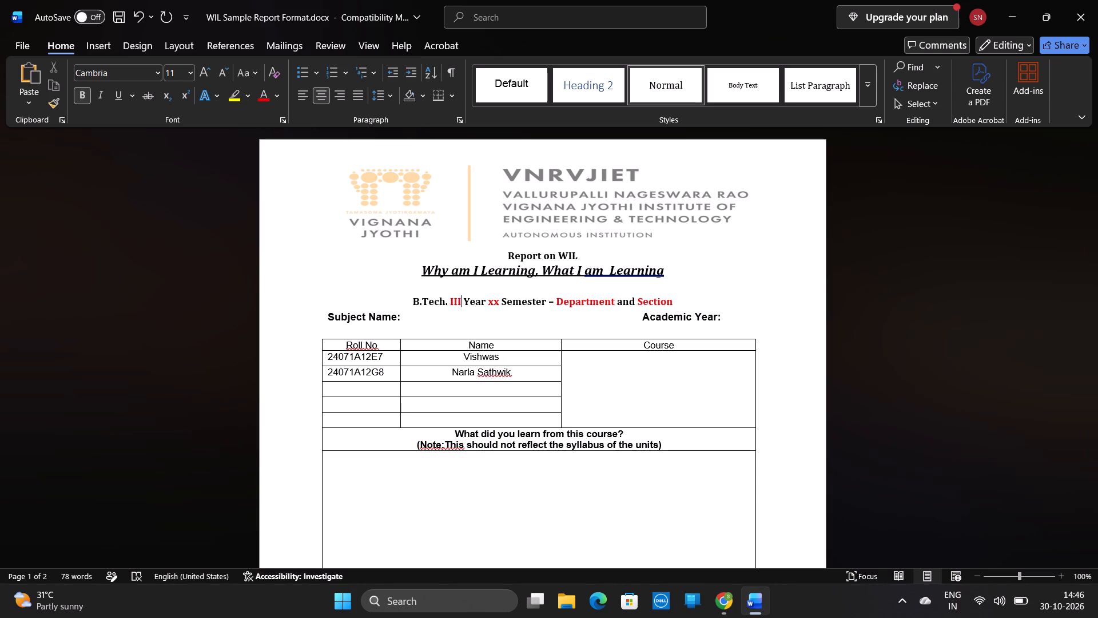
Replace the semester placeholder "xx" in the B.Tech. heading line with I.
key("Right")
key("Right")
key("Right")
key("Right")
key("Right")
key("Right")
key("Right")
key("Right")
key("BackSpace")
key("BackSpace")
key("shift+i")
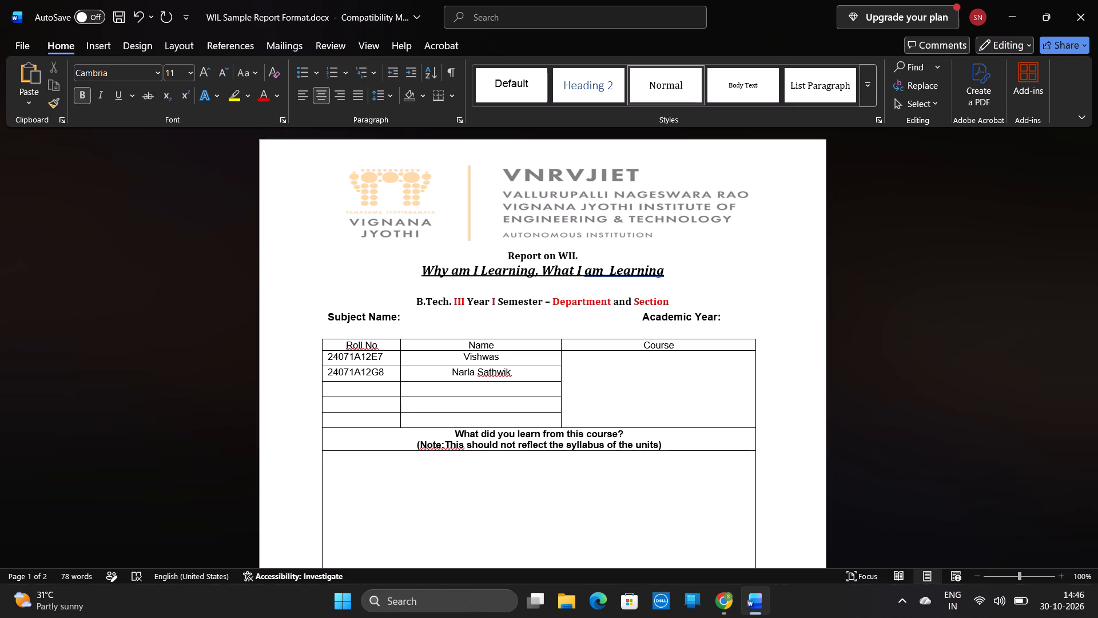
Replace the Department placeholder in the B.Tech. heading line with "Information technology".
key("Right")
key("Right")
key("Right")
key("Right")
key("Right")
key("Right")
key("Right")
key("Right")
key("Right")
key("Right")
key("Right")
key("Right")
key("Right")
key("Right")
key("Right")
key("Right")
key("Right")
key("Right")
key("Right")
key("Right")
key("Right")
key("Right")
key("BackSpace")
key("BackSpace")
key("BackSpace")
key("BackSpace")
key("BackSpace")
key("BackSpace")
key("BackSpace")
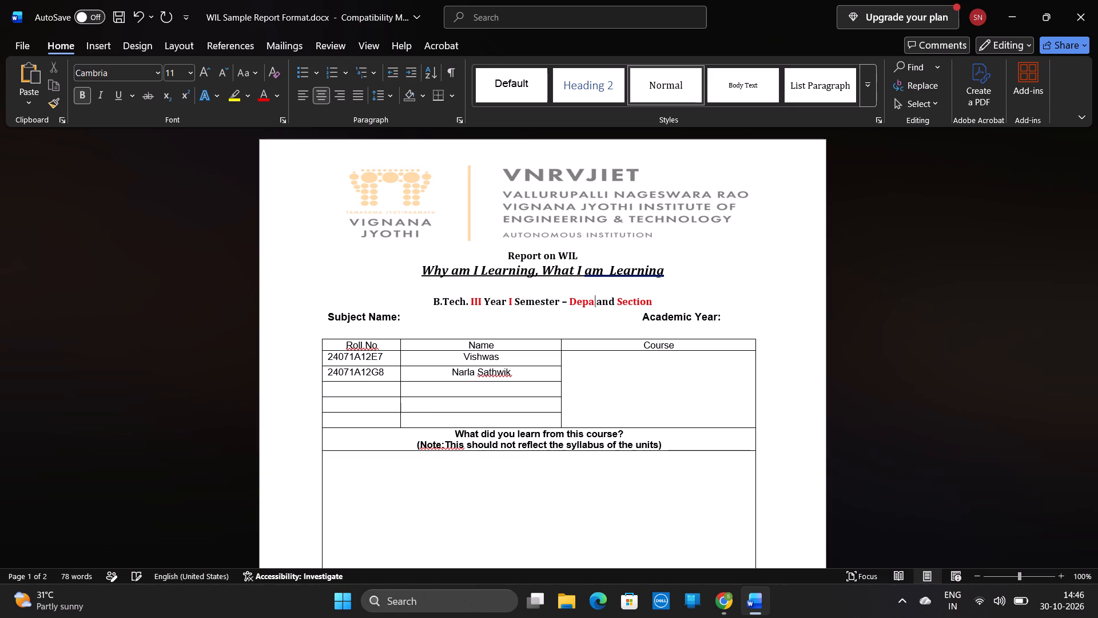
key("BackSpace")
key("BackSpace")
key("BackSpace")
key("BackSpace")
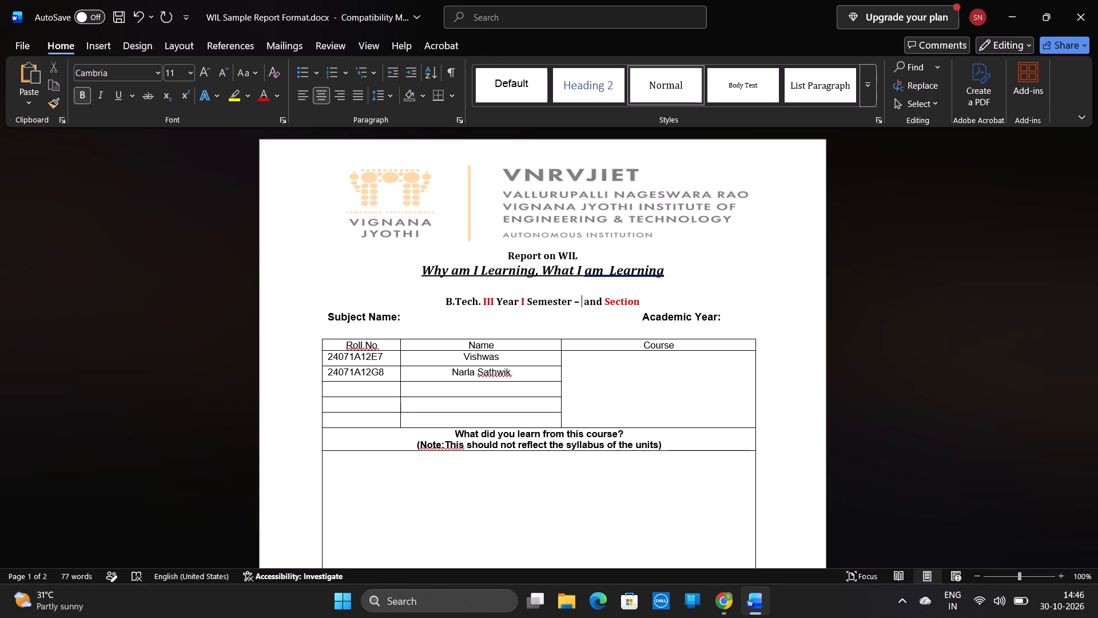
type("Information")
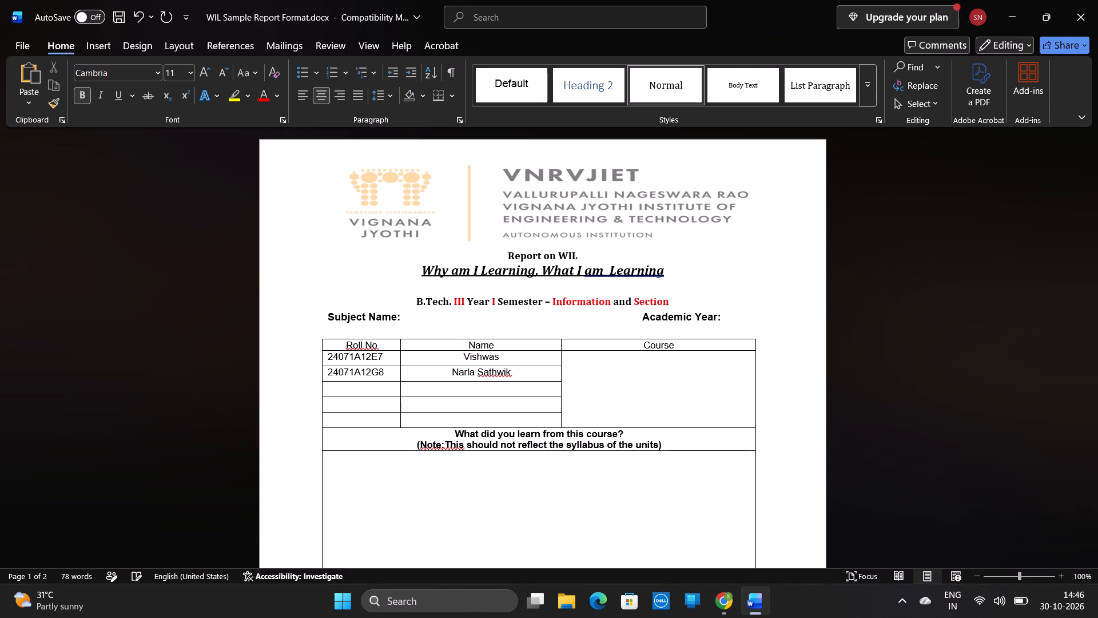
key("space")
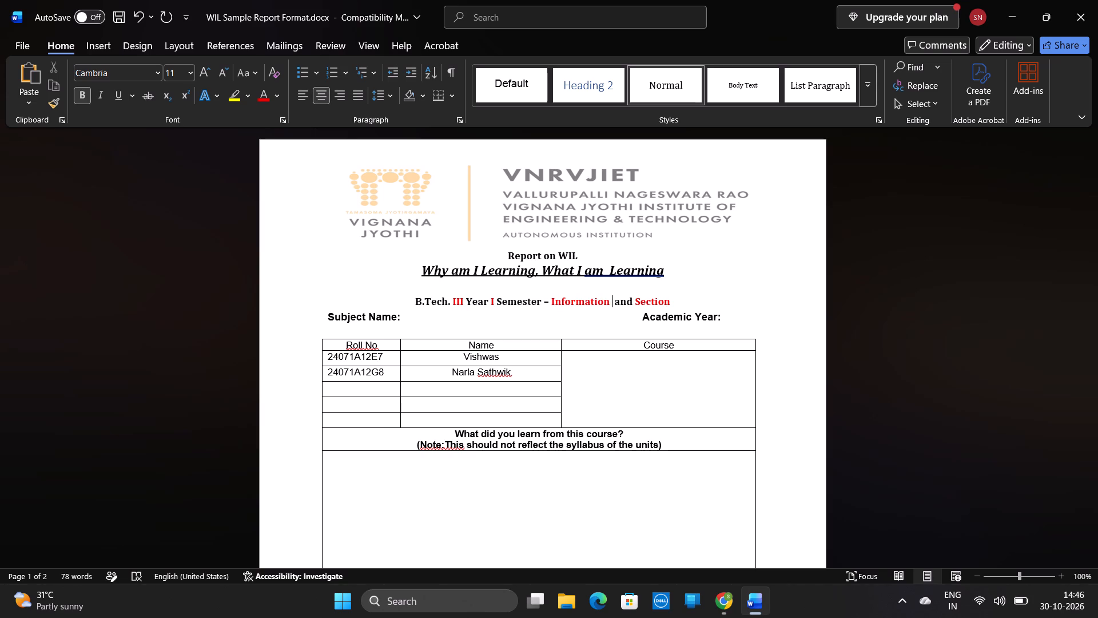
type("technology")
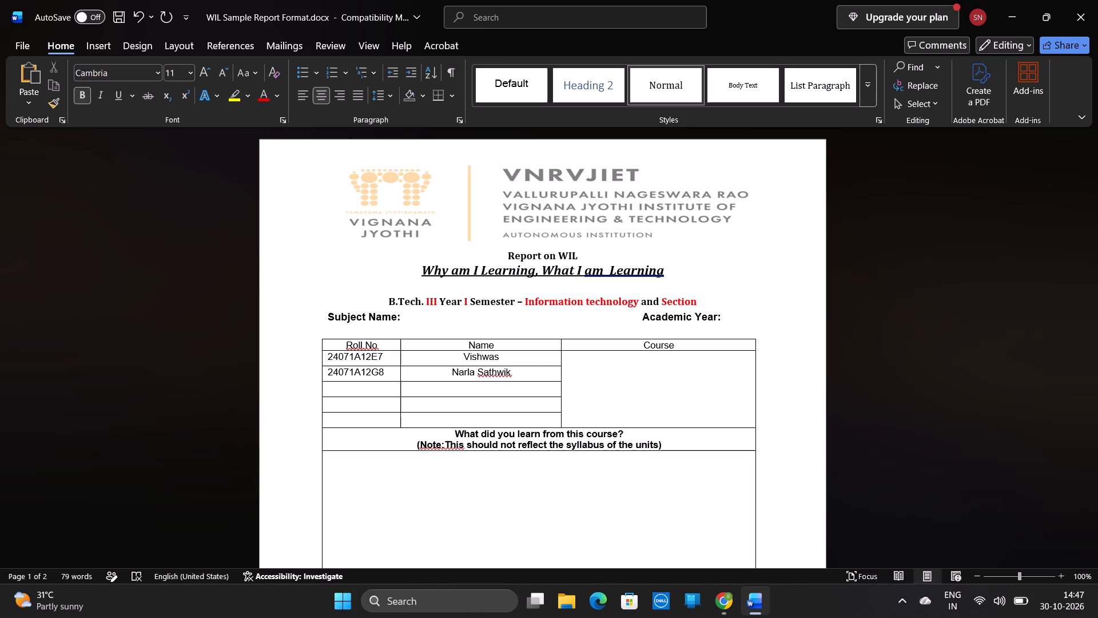
Replace "and Section" at the end of the B.Tech. heading line with "(IT-C)".
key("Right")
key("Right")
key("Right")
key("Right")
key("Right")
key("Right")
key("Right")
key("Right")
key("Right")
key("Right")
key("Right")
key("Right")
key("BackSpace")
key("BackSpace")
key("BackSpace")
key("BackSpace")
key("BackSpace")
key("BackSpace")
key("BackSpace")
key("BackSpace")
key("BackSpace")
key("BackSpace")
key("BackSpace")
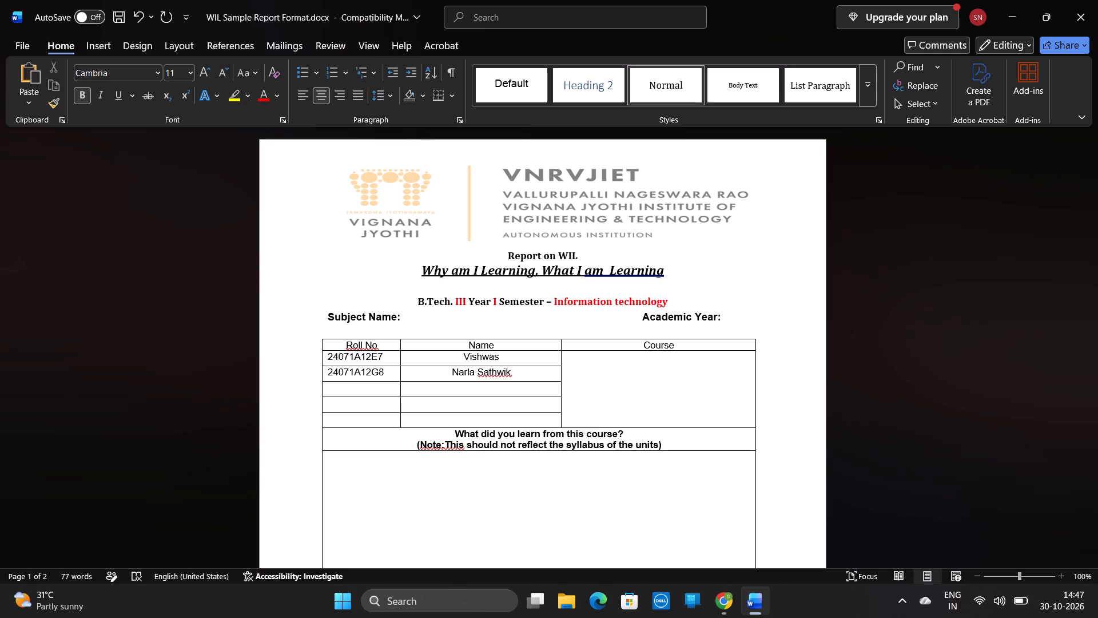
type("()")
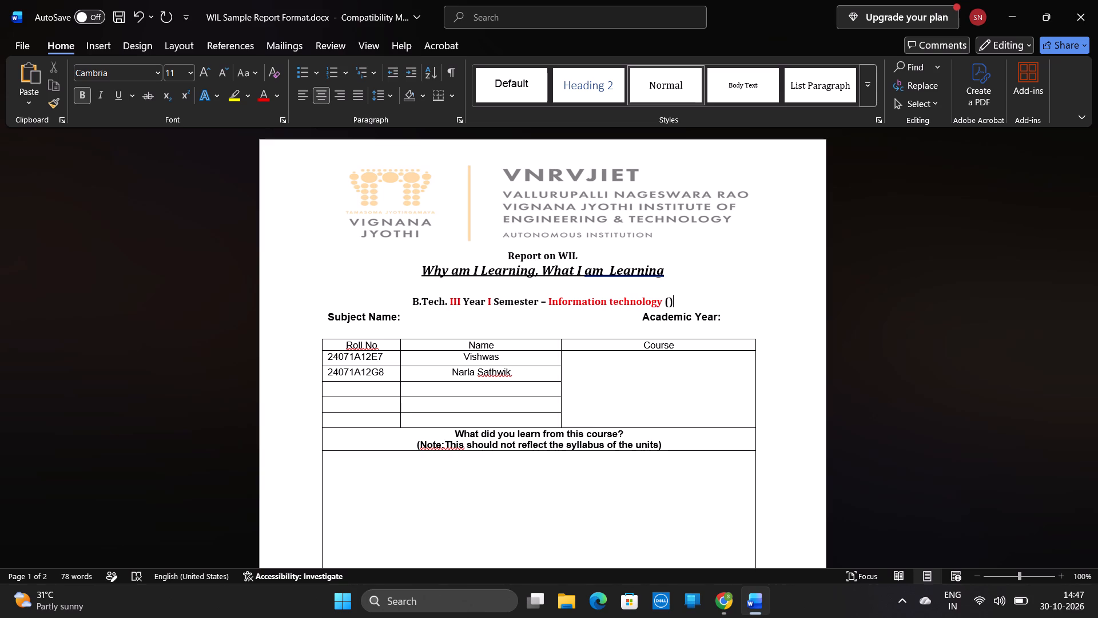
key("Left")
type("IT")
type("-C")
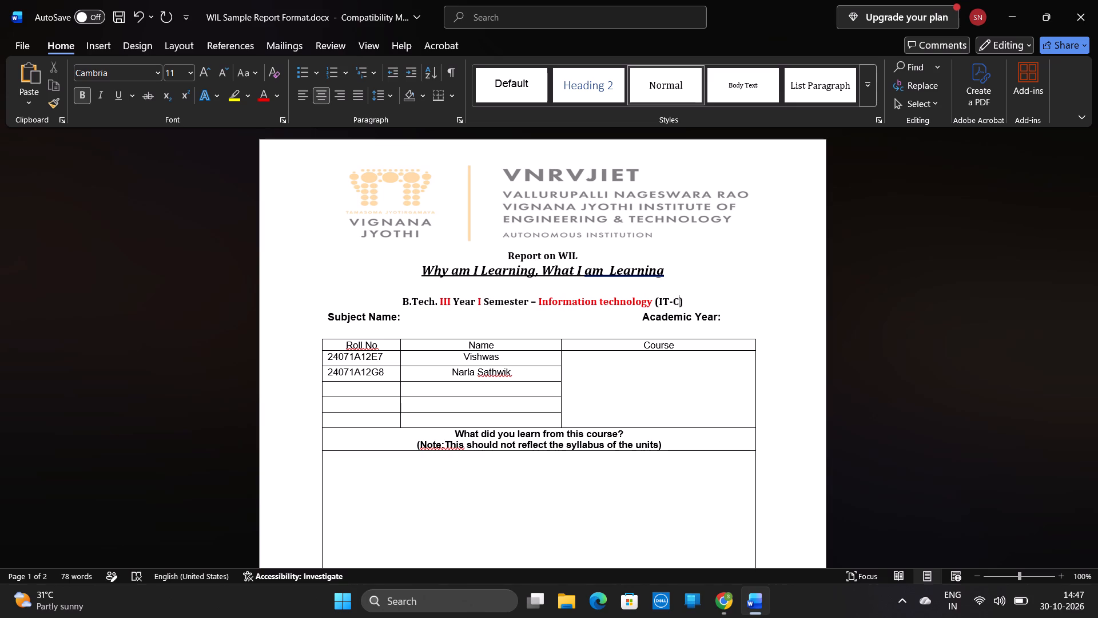
Enter 2026 after the "Academic Year:" label.
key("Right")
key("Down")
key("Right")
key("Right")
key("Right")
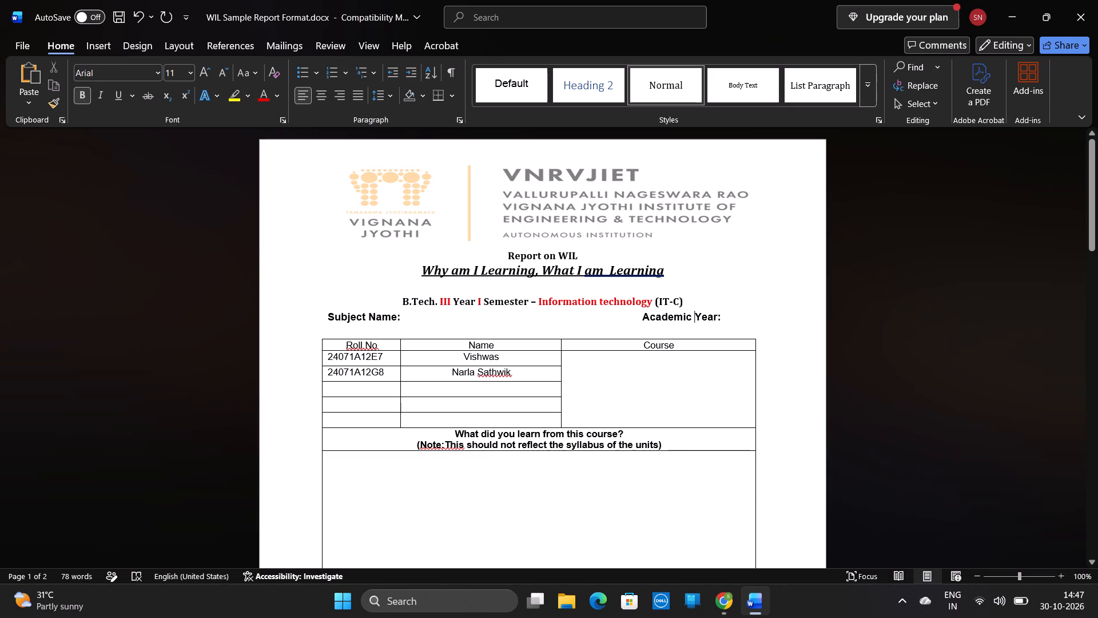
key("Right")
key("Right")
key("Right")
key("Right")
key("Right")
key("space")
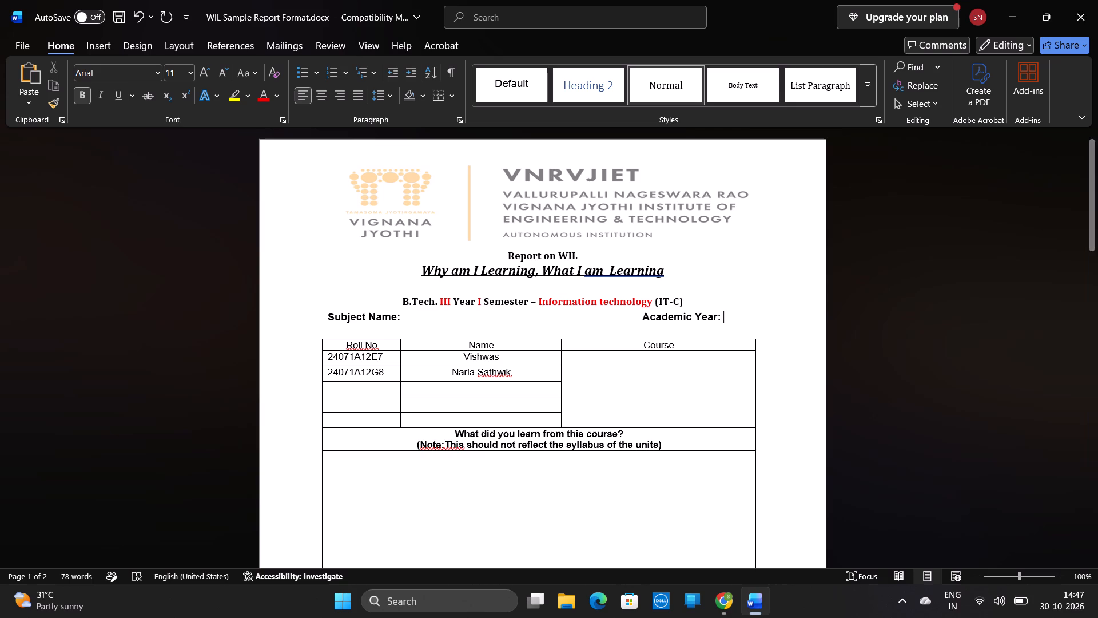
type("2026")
Capitalise the "t" of "technology" in the B.Tech. heading line so the department reads "Information Technology".
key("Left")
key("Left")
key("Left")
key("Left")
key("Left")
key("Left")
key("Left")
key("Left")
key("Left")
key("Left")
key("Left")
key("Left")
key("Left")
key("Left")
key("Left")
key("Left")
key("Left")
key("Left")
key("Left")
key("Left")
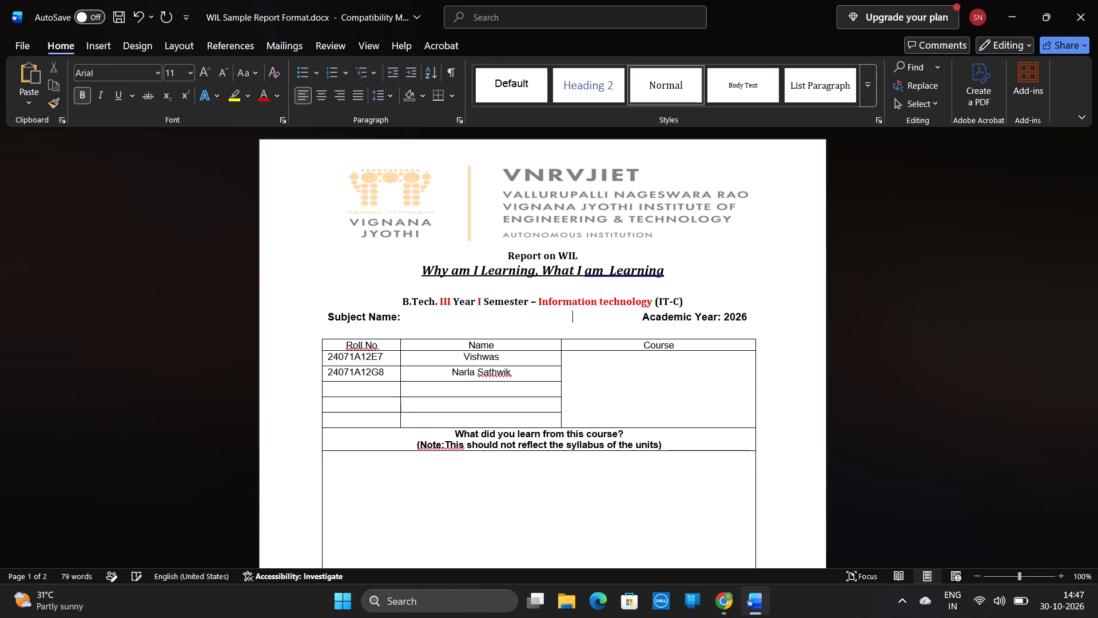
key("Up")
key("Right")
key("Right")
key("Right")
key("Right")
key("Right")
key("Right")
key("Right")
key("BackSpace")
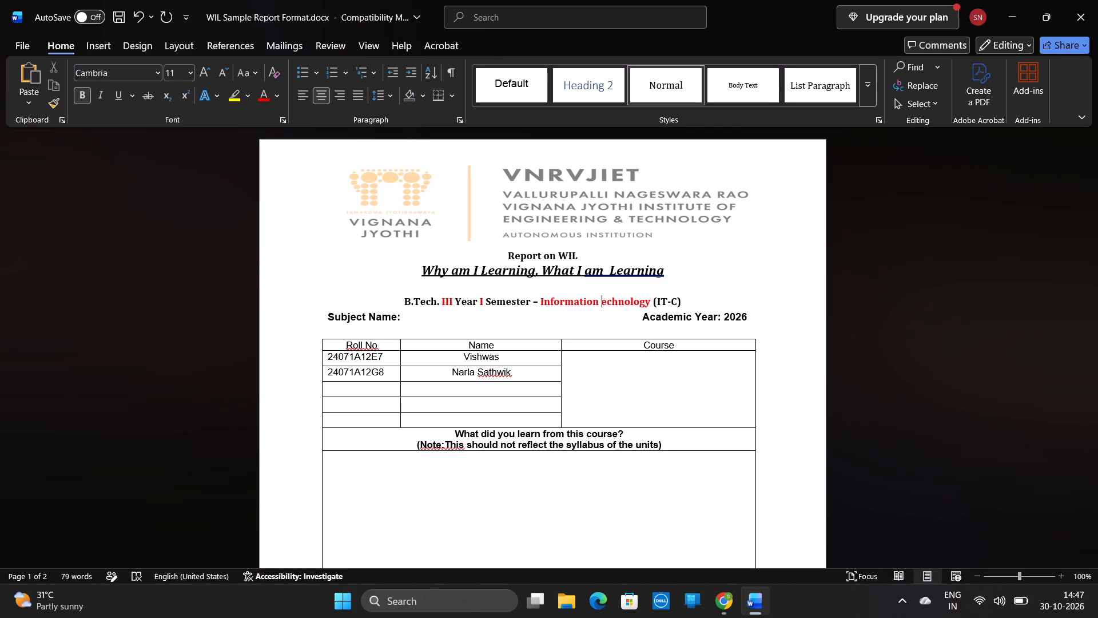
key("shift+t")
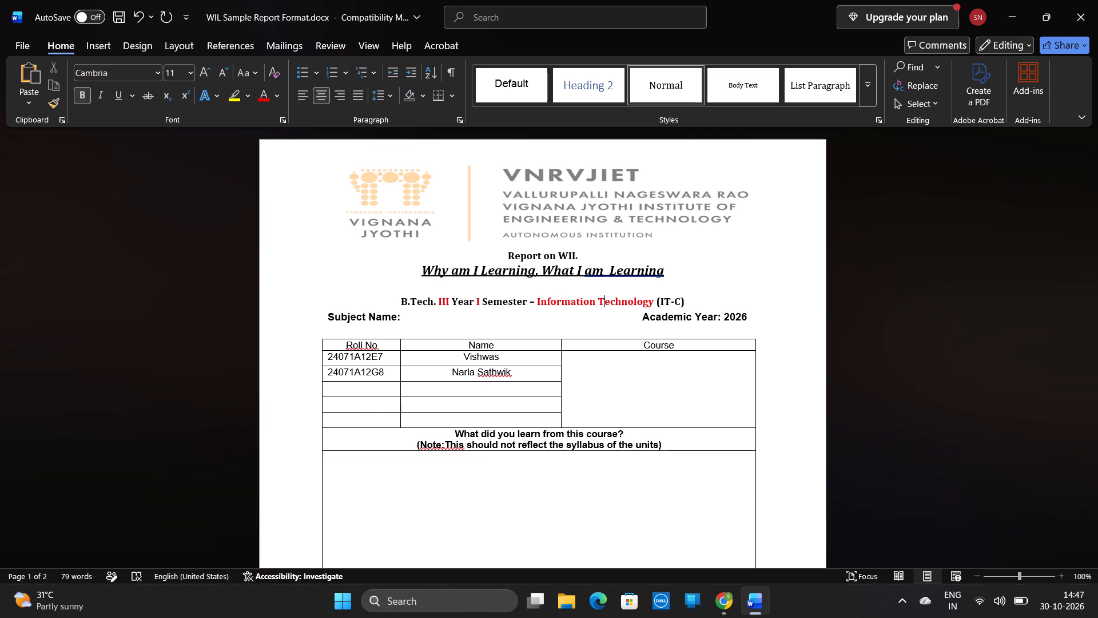
Place the text cursor just after the "Subject Name:" label.
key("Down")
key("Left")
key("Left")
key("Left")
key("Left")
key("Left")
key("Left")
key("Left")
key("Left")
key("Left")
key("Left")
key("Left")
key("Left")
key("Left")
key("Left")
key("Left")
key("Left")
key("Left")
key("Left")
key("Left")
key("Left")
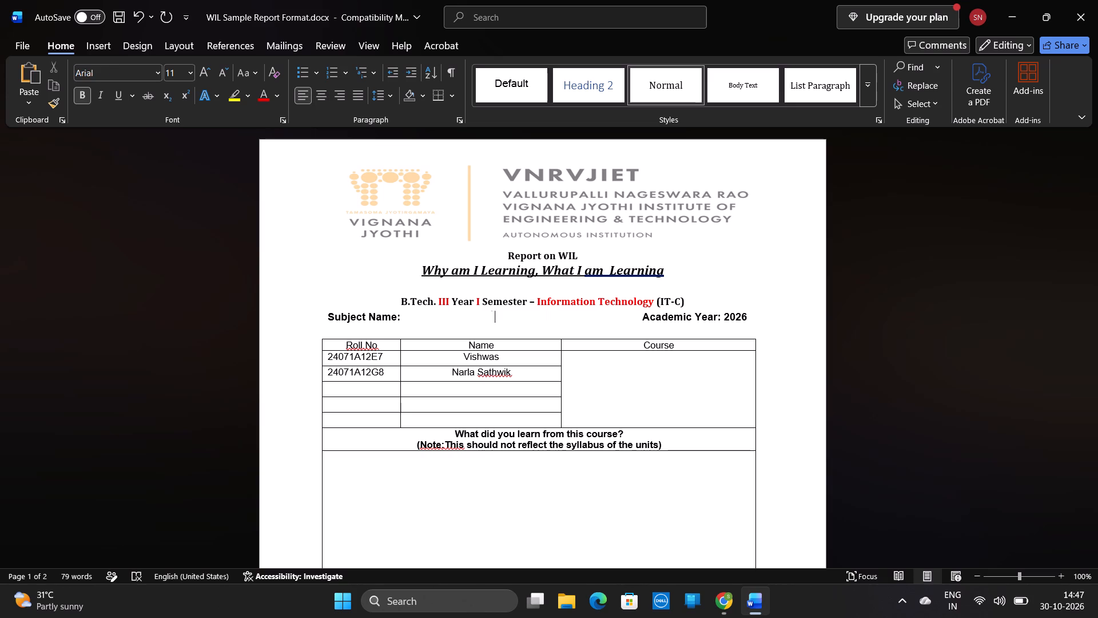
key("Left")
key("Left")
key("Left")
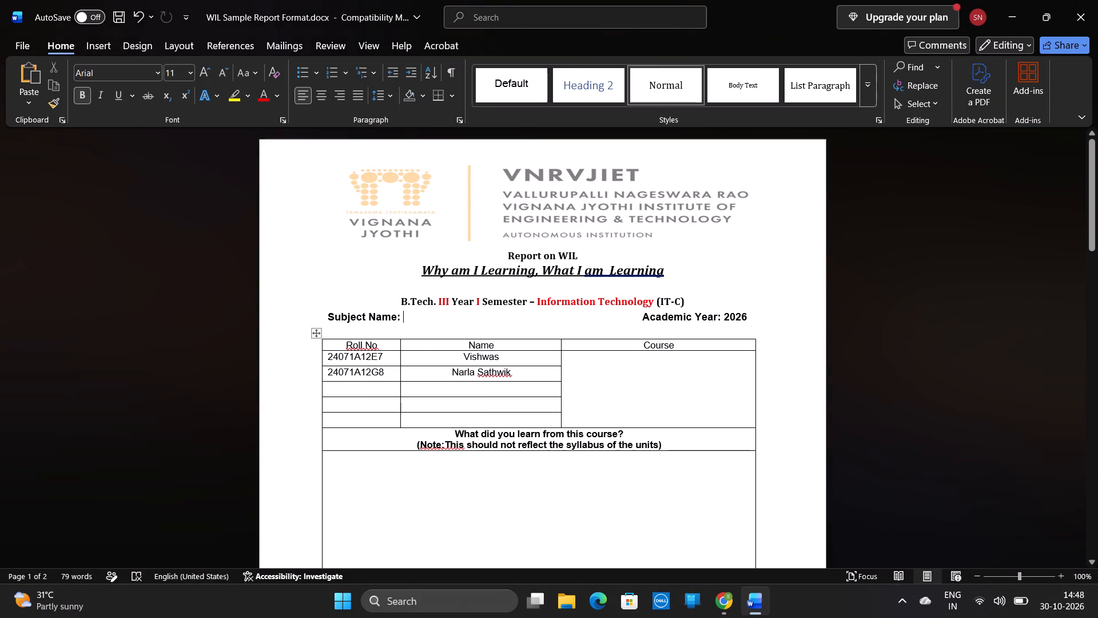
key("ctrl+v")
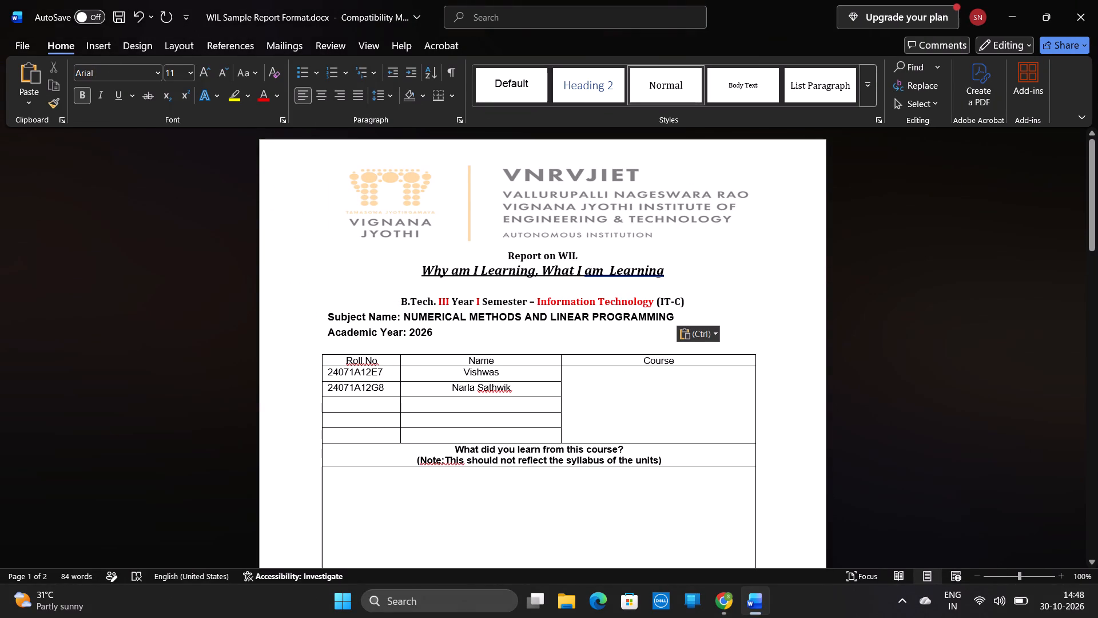
Remove the bold formatting from the course title in the Subject Name line.
left_click_drag(673, 316, 393, 328)
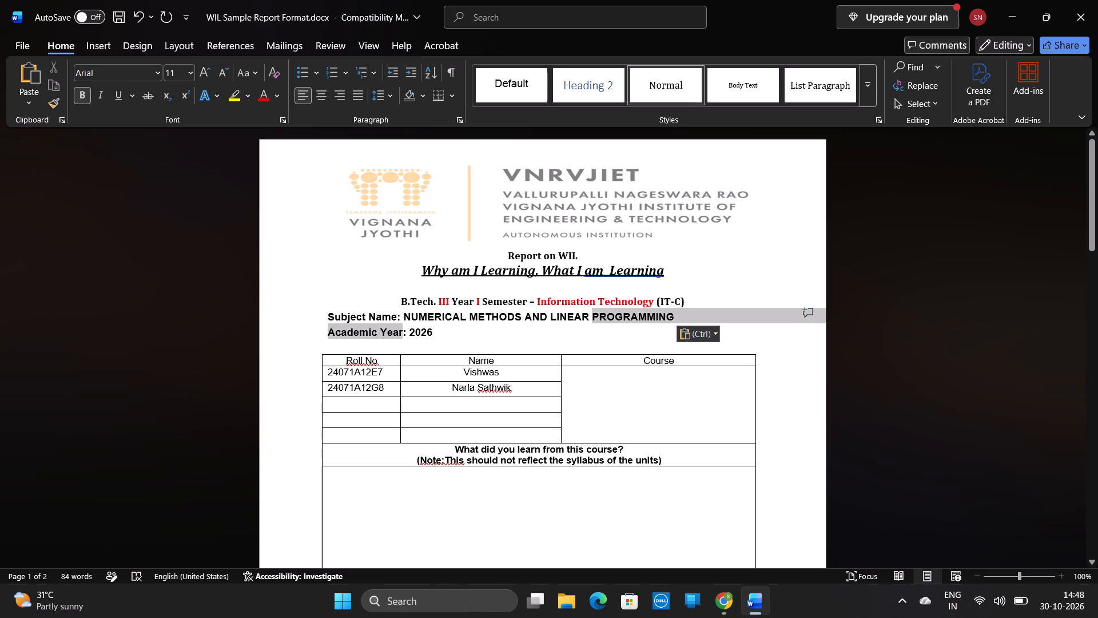
left_click_drag(393, 328, 402, 319)
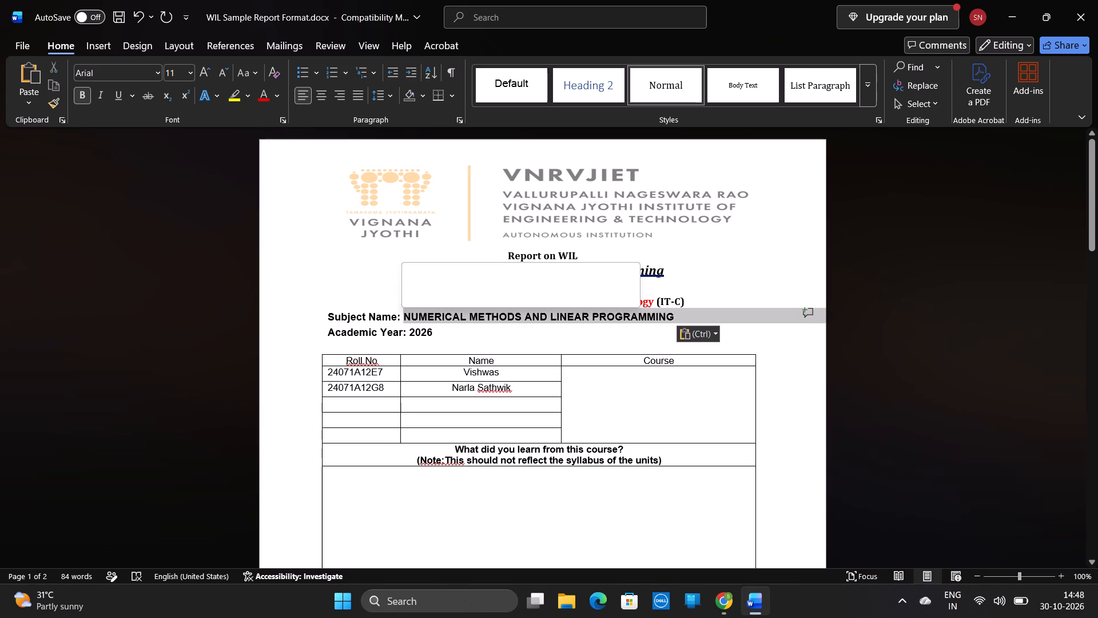
left_click(406, 290)
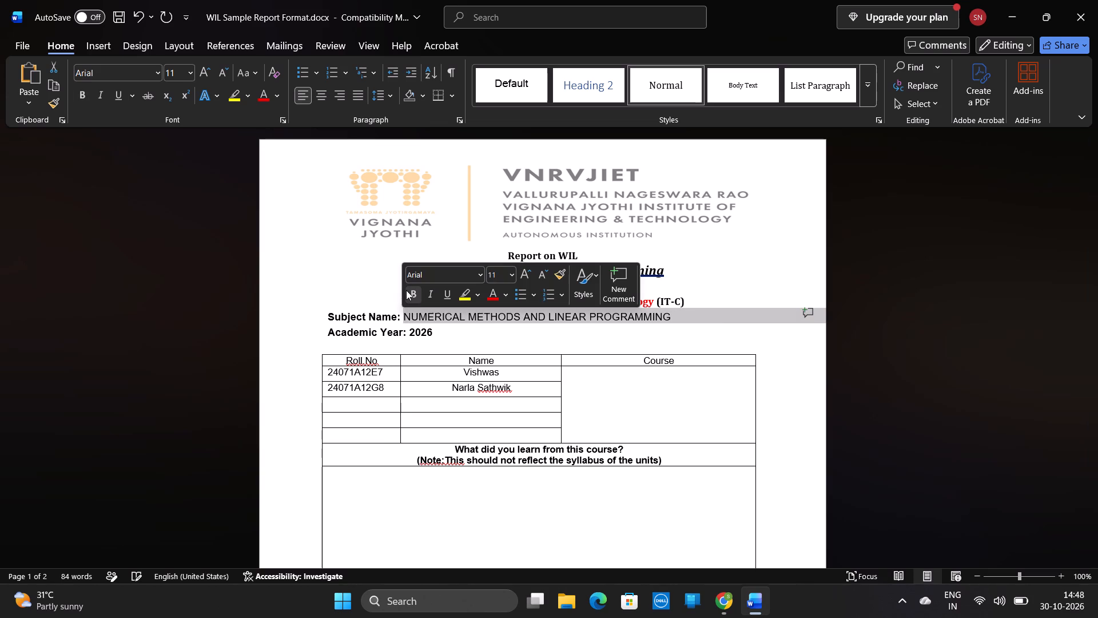
left_click(466, 330)
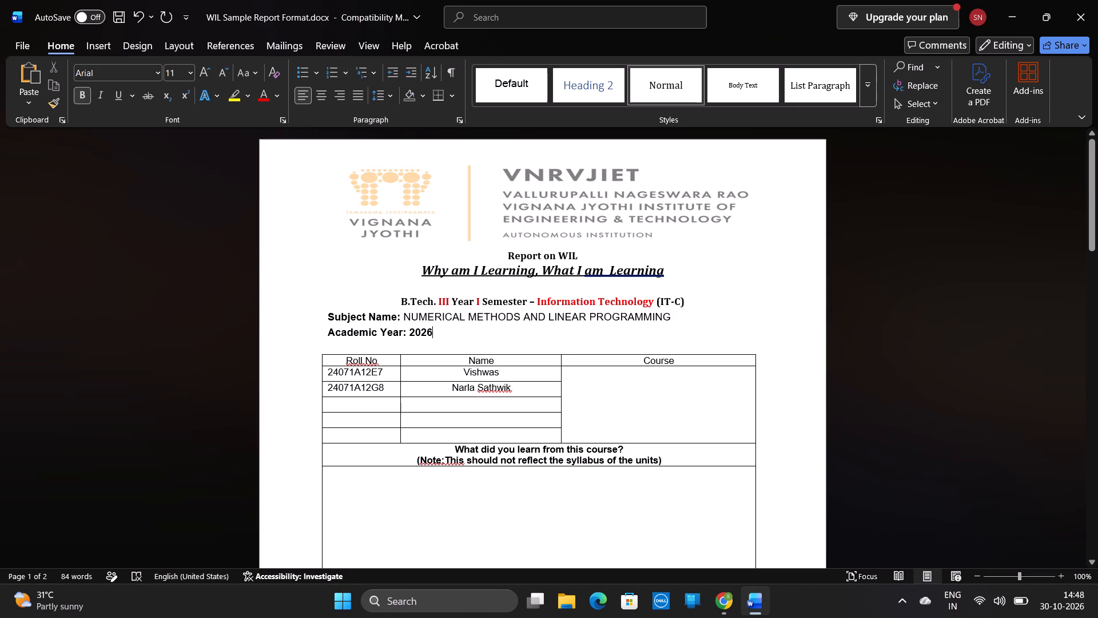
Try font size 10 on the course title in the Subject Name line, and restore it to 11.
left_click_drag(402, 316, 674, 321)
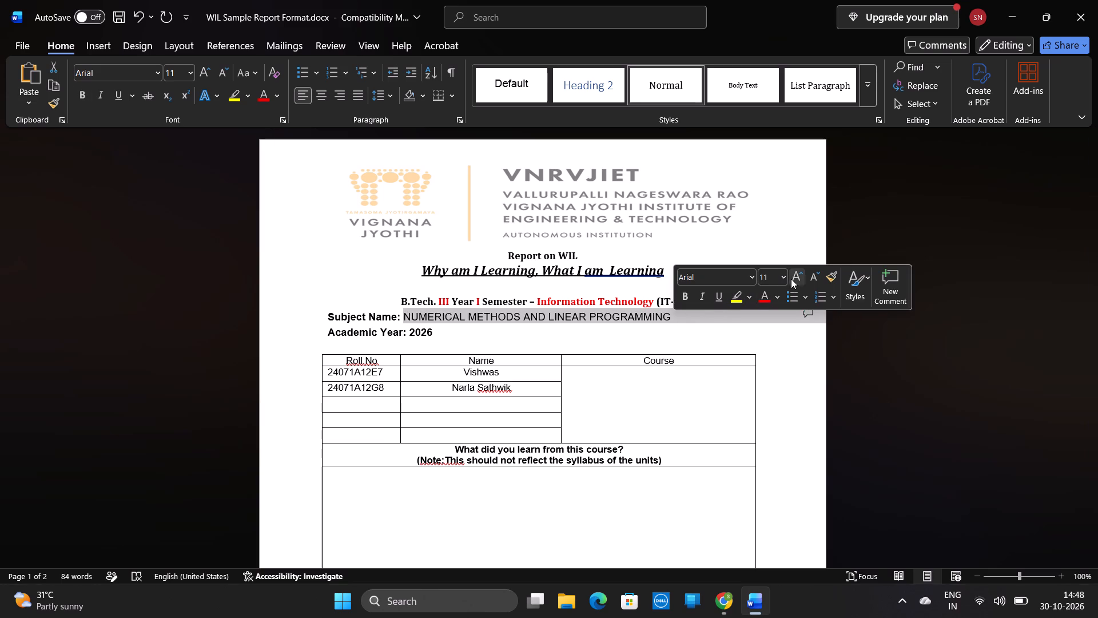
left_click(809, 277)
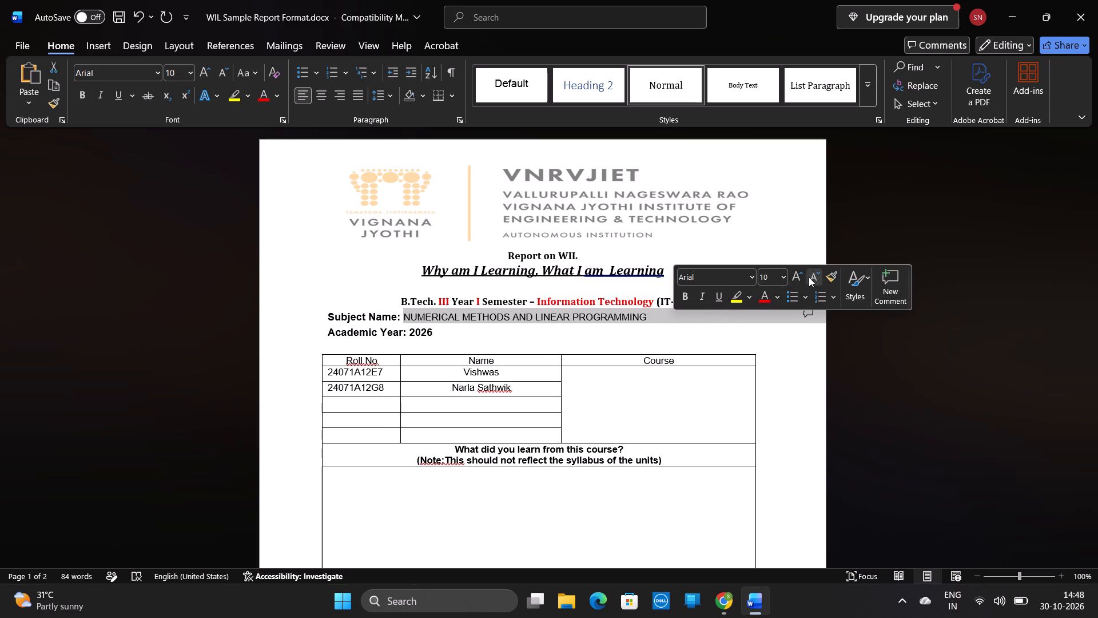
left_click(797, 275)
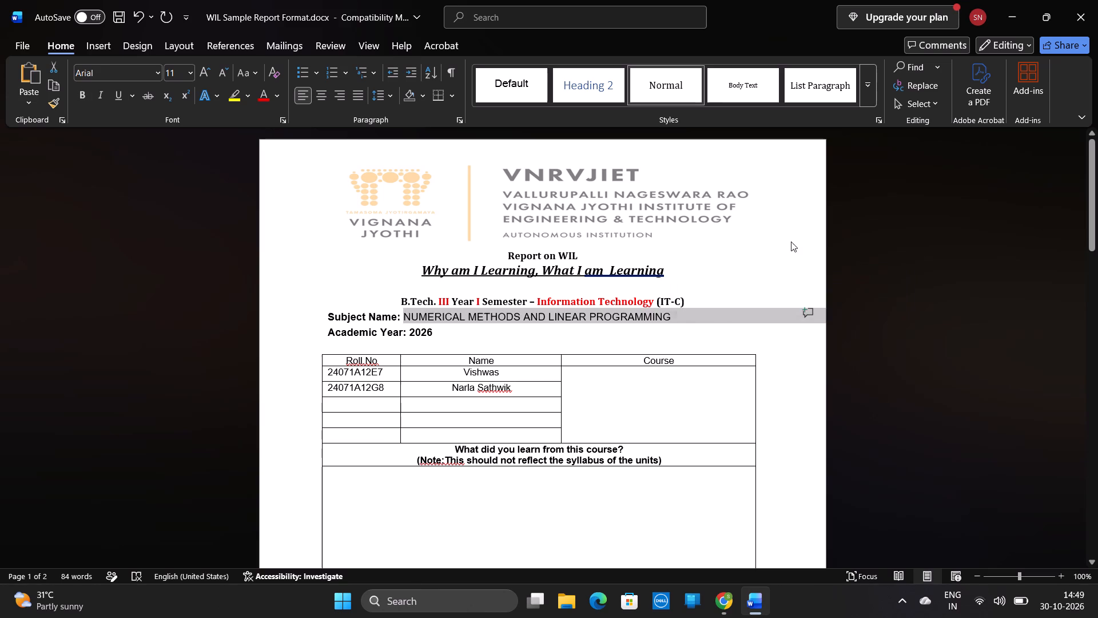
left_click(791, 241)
Paste the copied title "NUMERICAL METHODS AND LINEAR PROGRAMMING" into the empty cell under Course in the table.
left_click(611, 381)
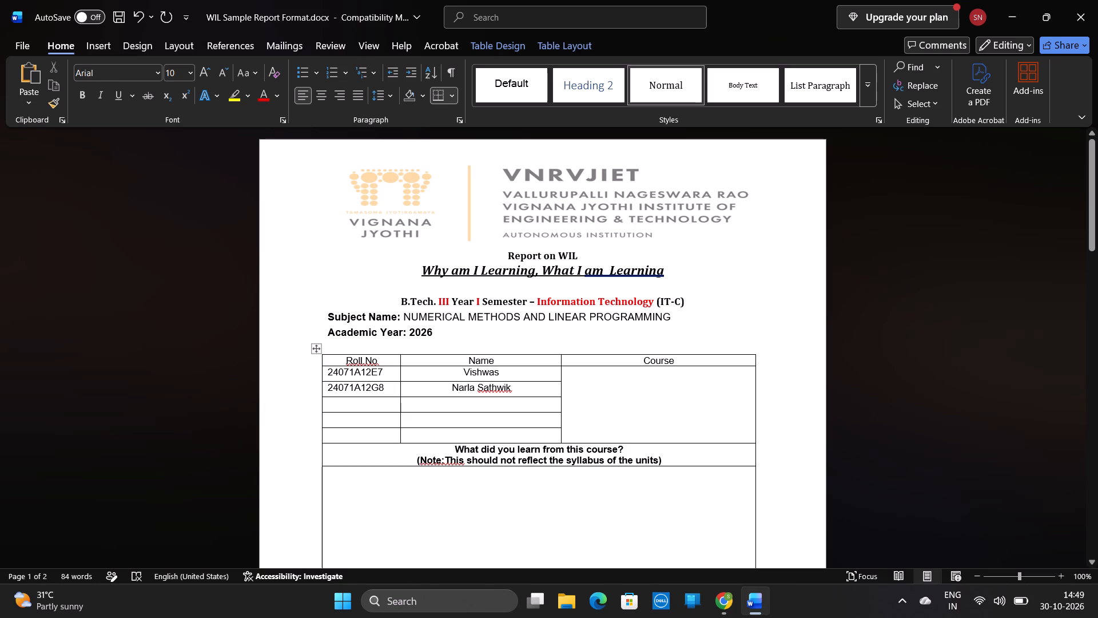
key("ctrl+v")
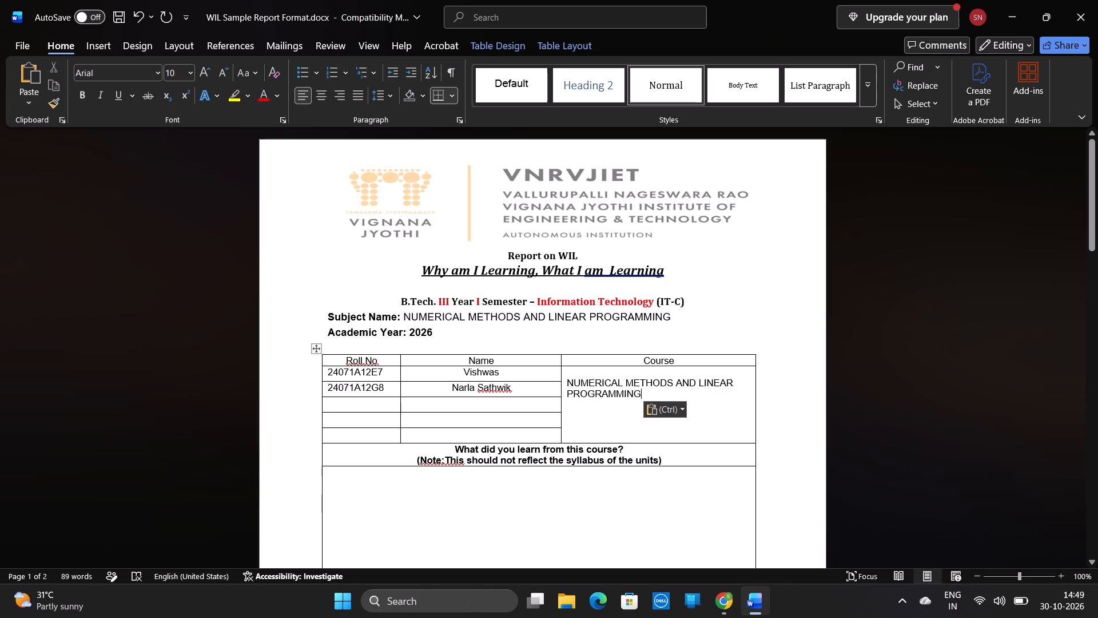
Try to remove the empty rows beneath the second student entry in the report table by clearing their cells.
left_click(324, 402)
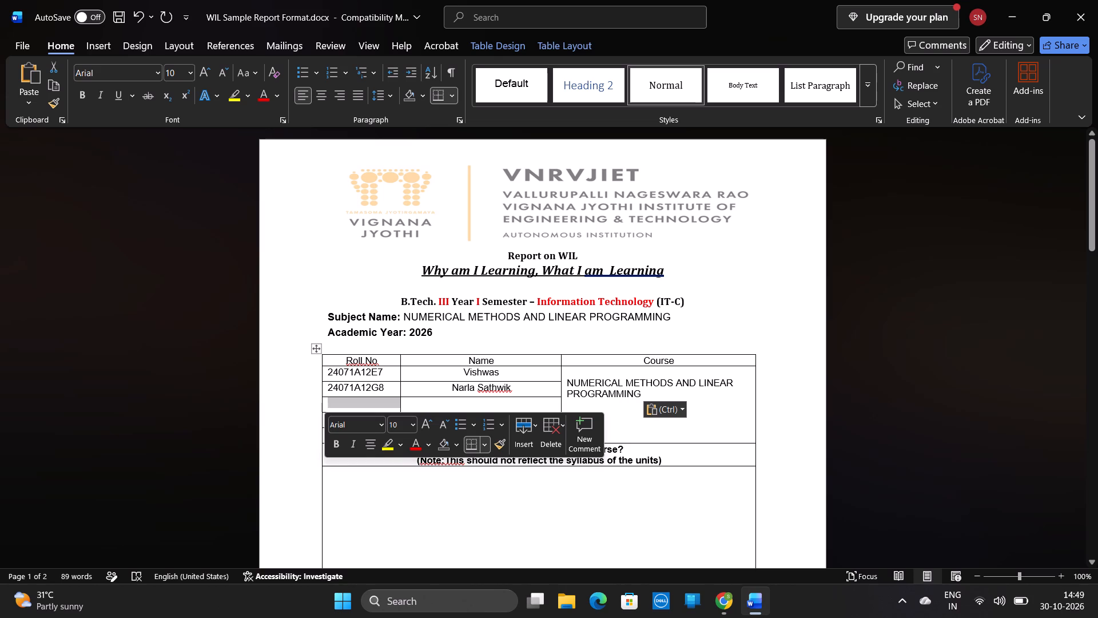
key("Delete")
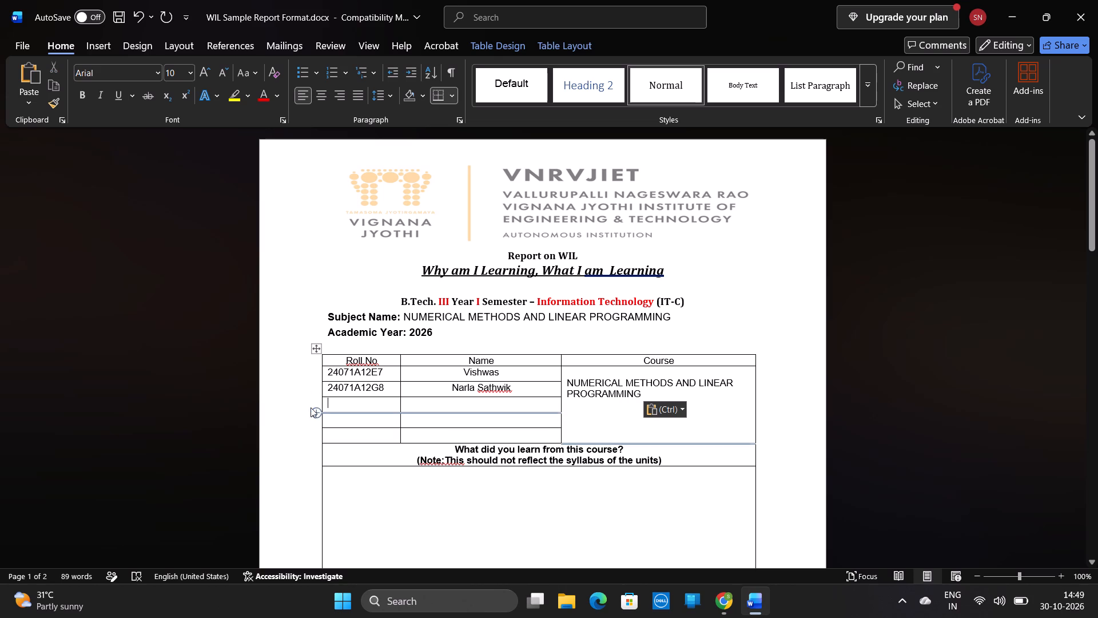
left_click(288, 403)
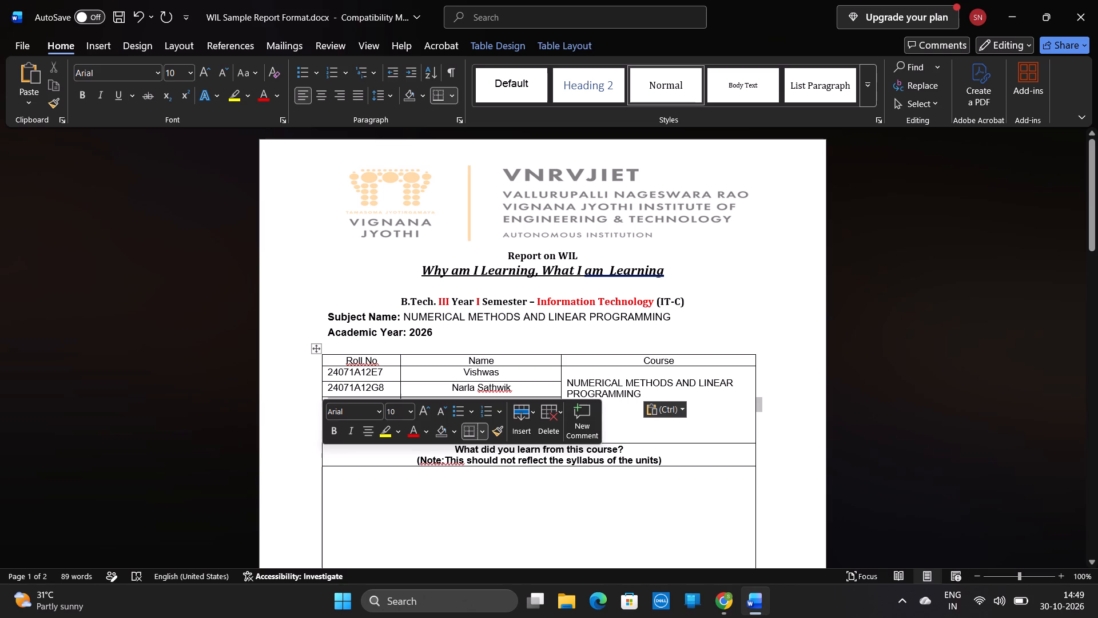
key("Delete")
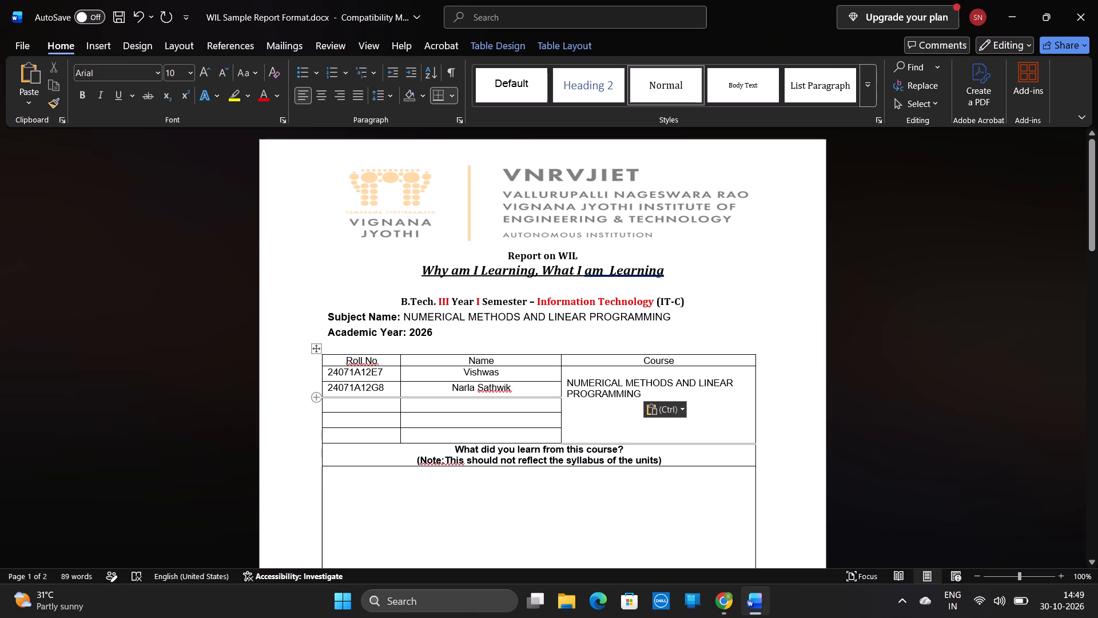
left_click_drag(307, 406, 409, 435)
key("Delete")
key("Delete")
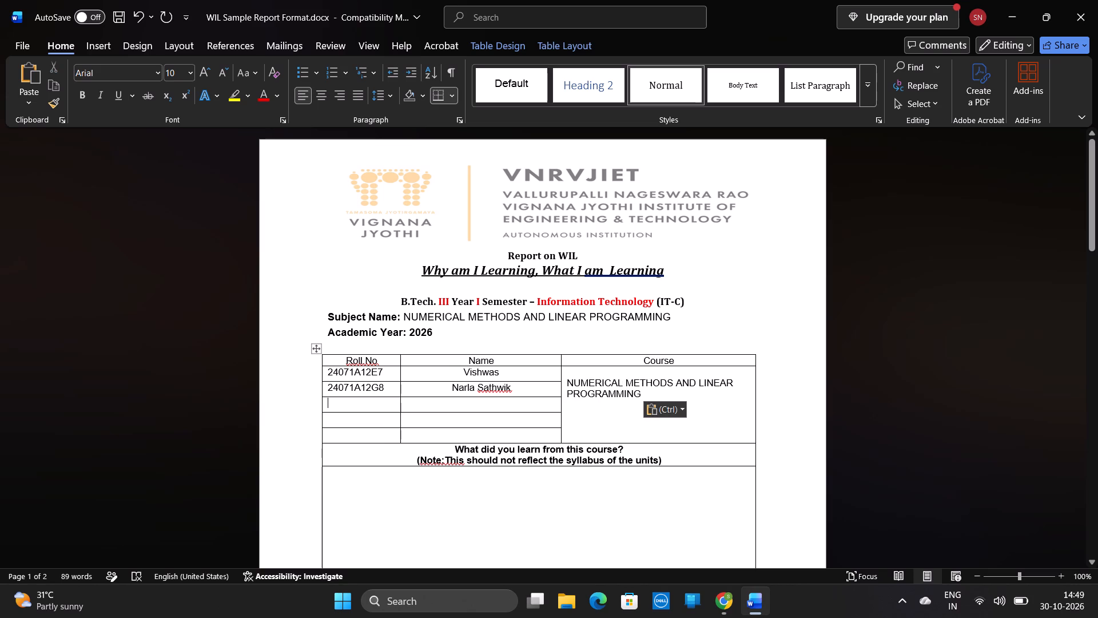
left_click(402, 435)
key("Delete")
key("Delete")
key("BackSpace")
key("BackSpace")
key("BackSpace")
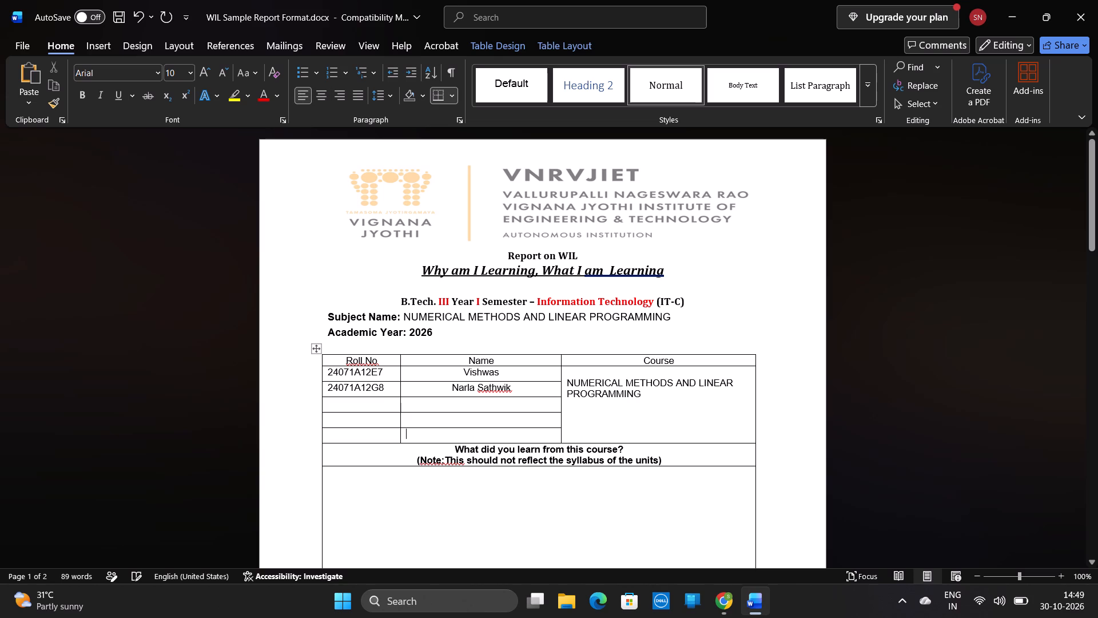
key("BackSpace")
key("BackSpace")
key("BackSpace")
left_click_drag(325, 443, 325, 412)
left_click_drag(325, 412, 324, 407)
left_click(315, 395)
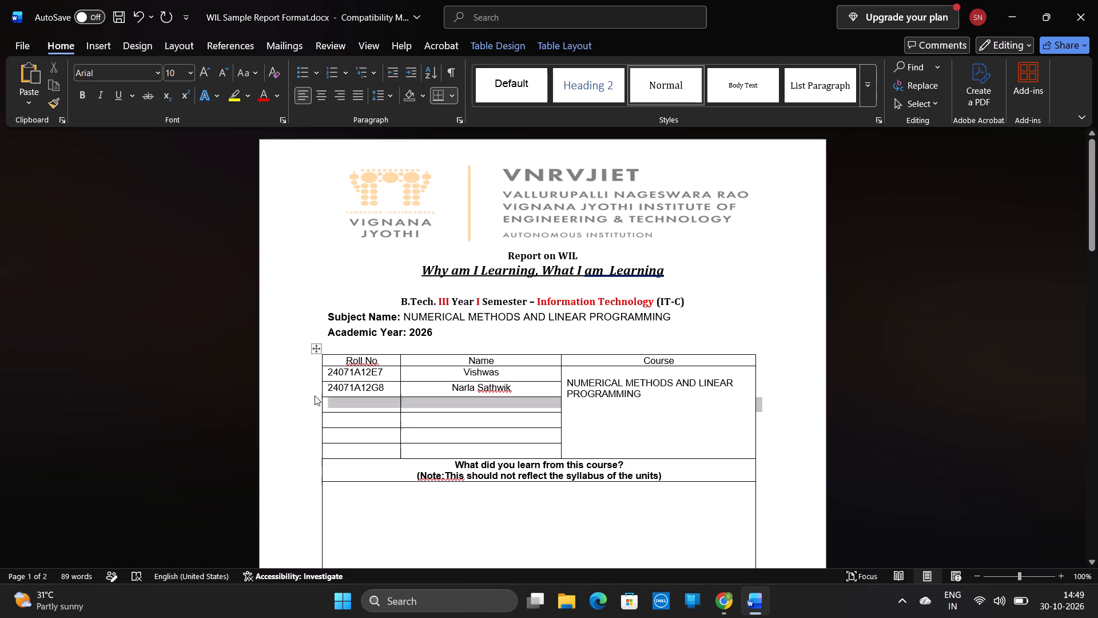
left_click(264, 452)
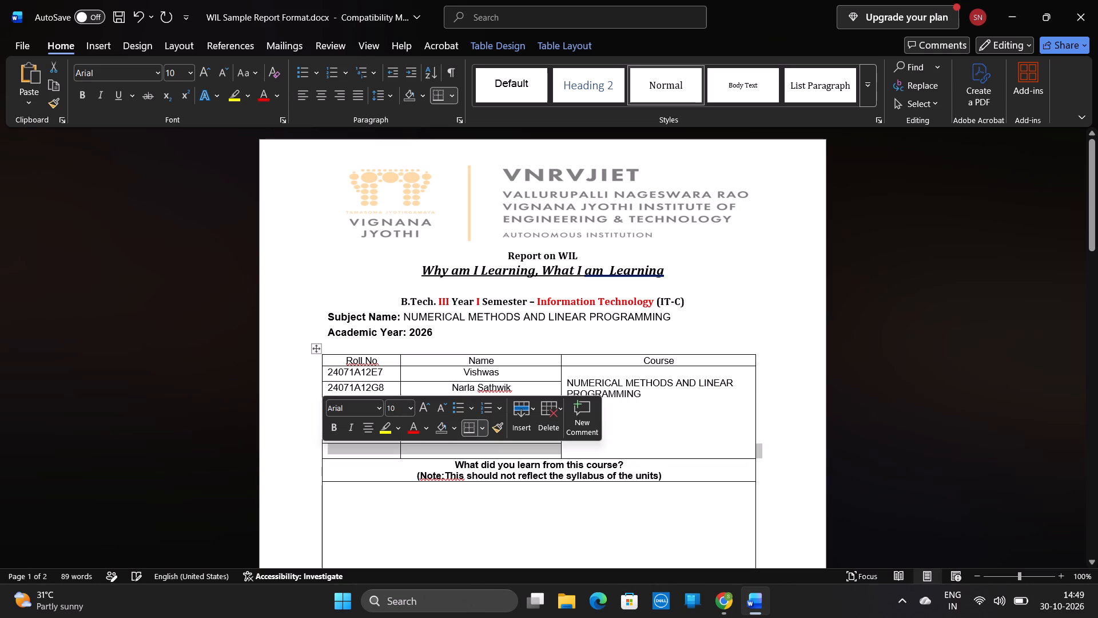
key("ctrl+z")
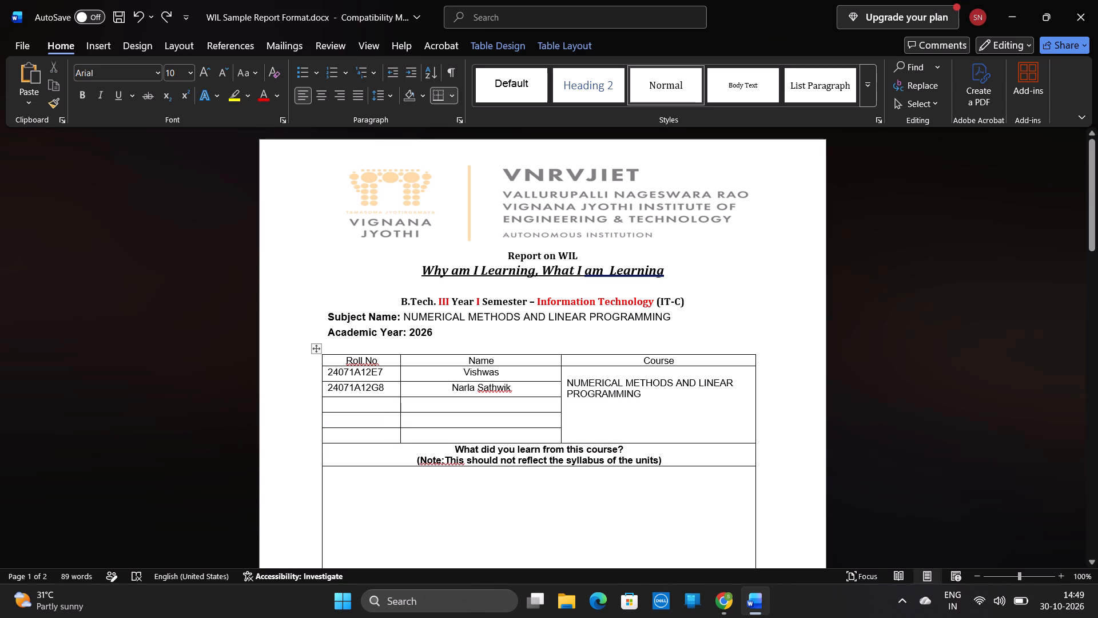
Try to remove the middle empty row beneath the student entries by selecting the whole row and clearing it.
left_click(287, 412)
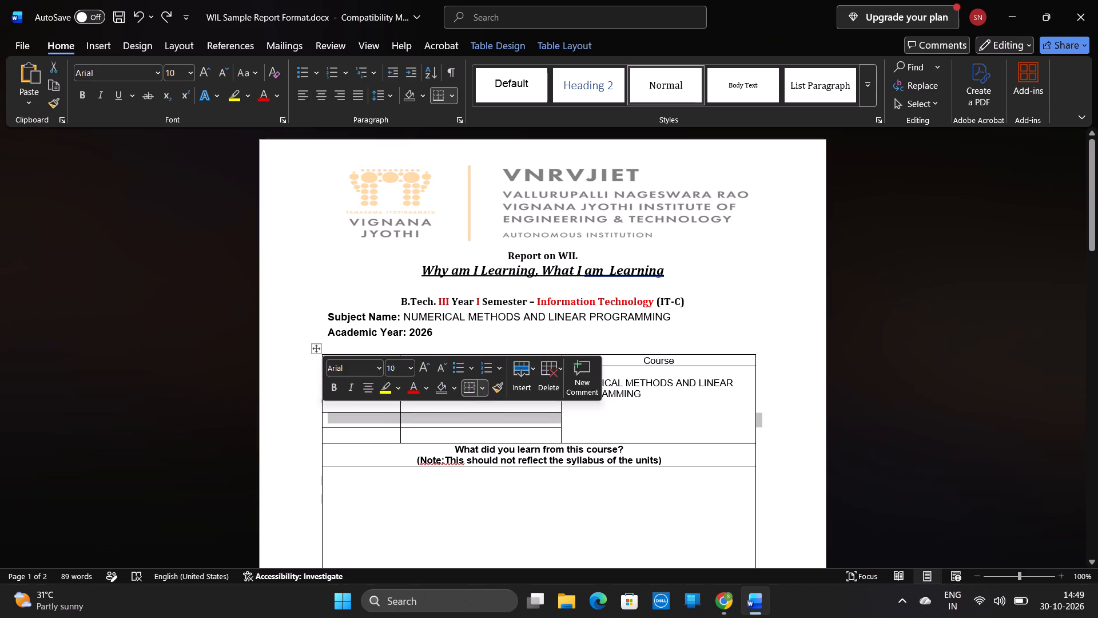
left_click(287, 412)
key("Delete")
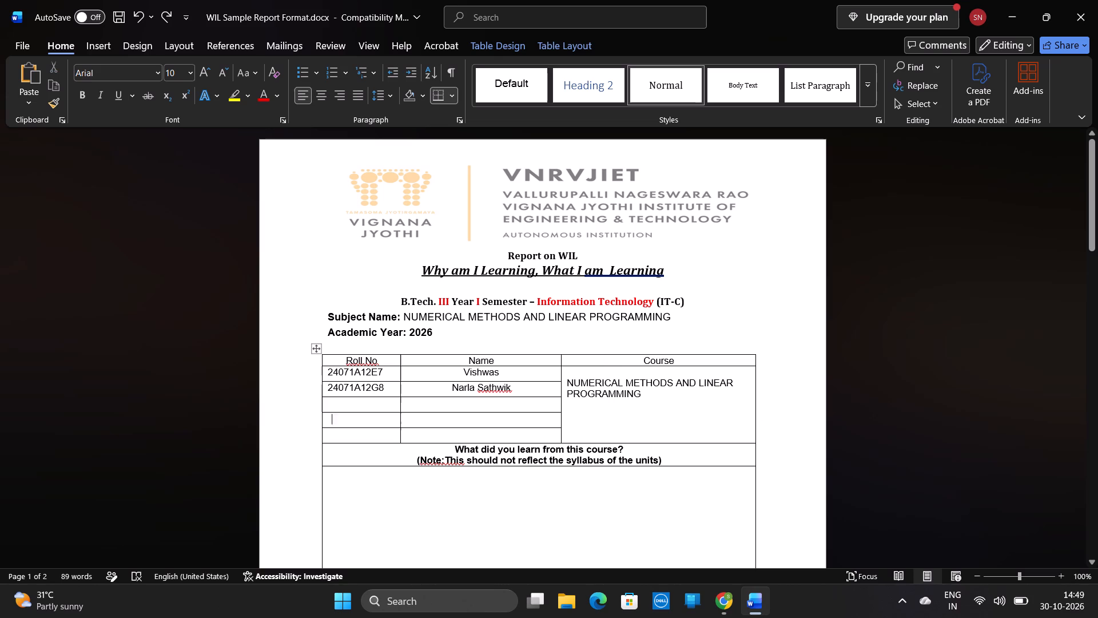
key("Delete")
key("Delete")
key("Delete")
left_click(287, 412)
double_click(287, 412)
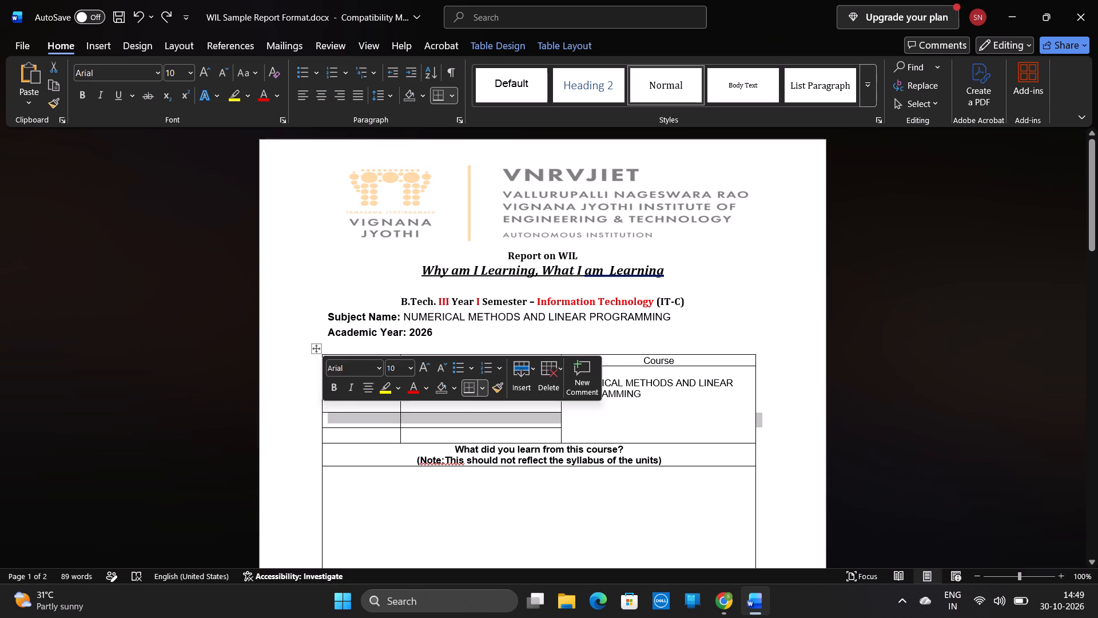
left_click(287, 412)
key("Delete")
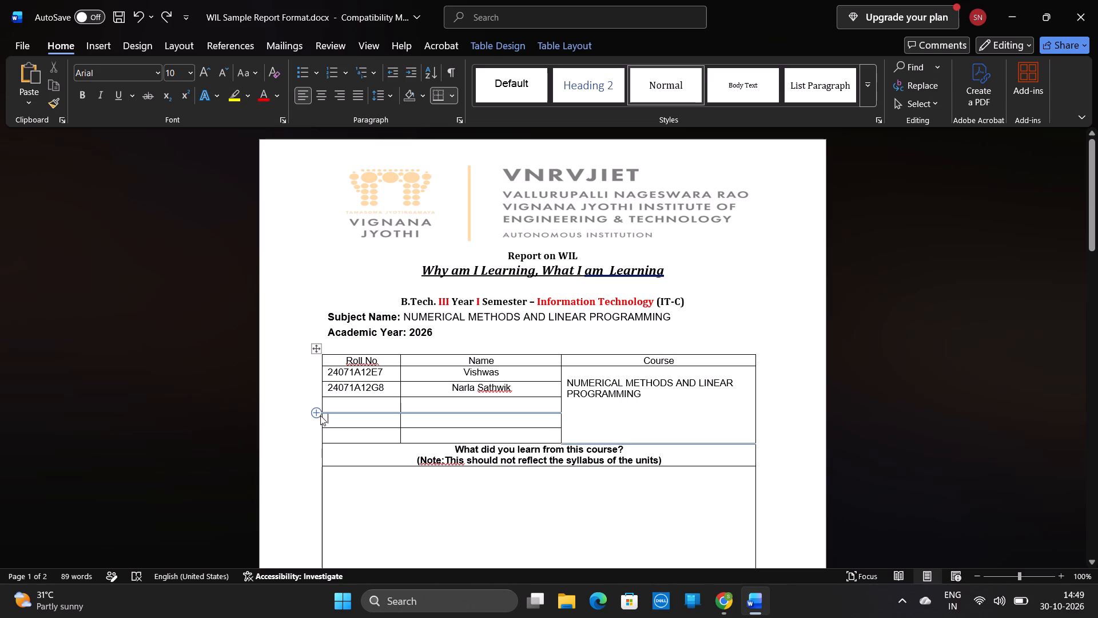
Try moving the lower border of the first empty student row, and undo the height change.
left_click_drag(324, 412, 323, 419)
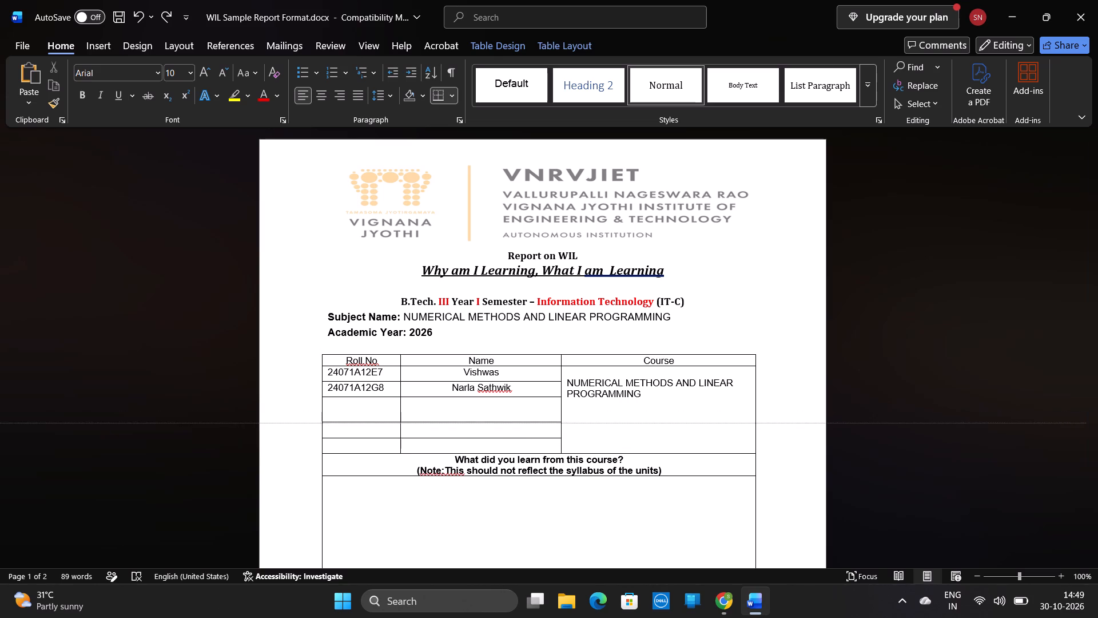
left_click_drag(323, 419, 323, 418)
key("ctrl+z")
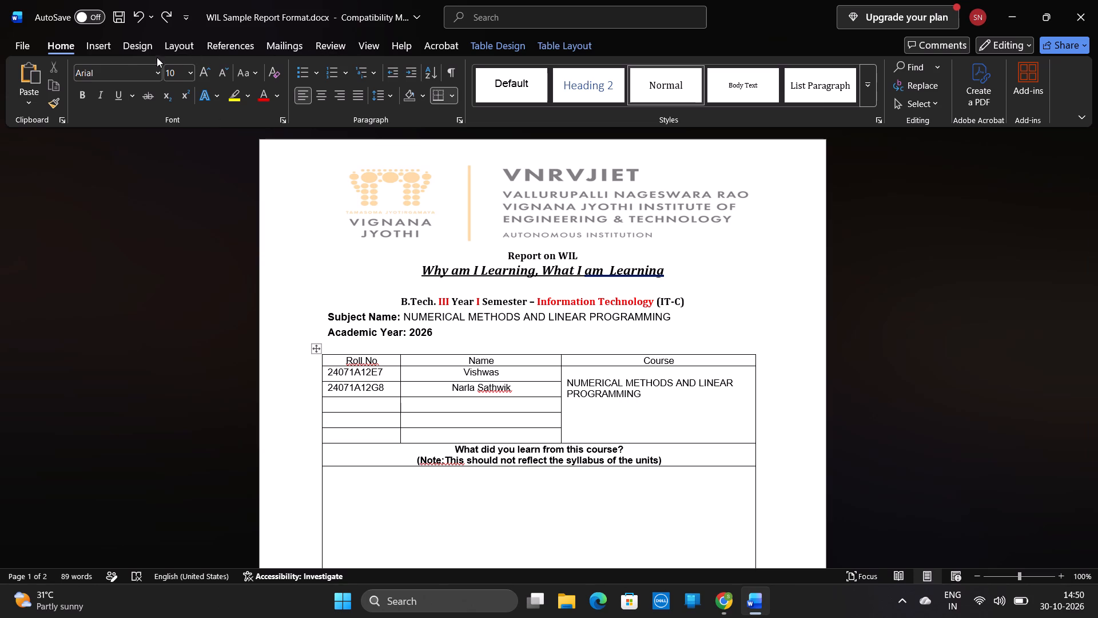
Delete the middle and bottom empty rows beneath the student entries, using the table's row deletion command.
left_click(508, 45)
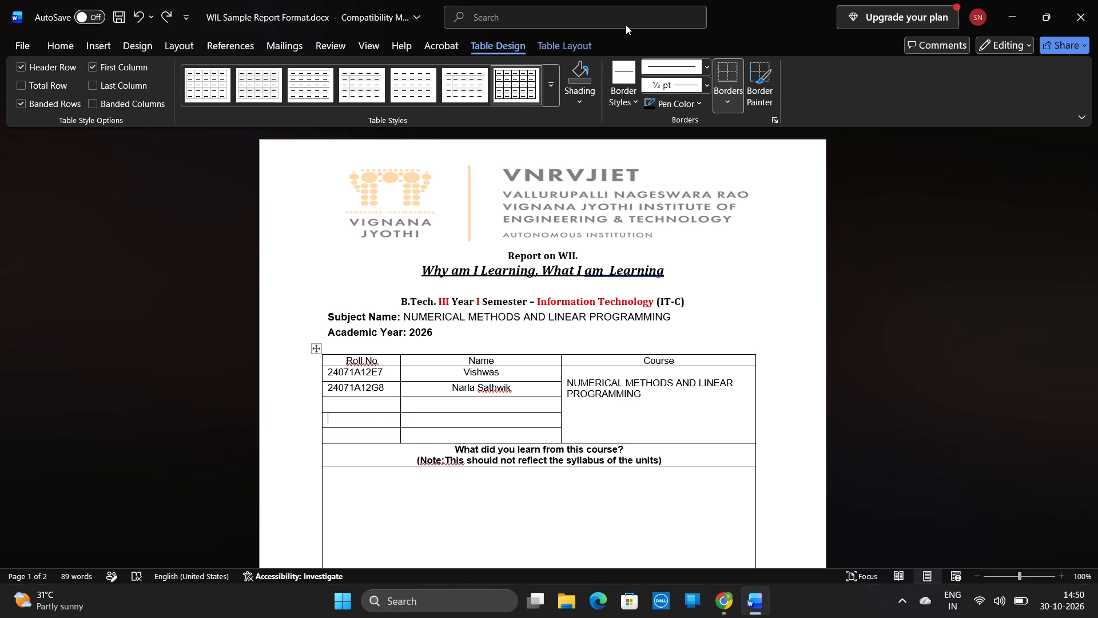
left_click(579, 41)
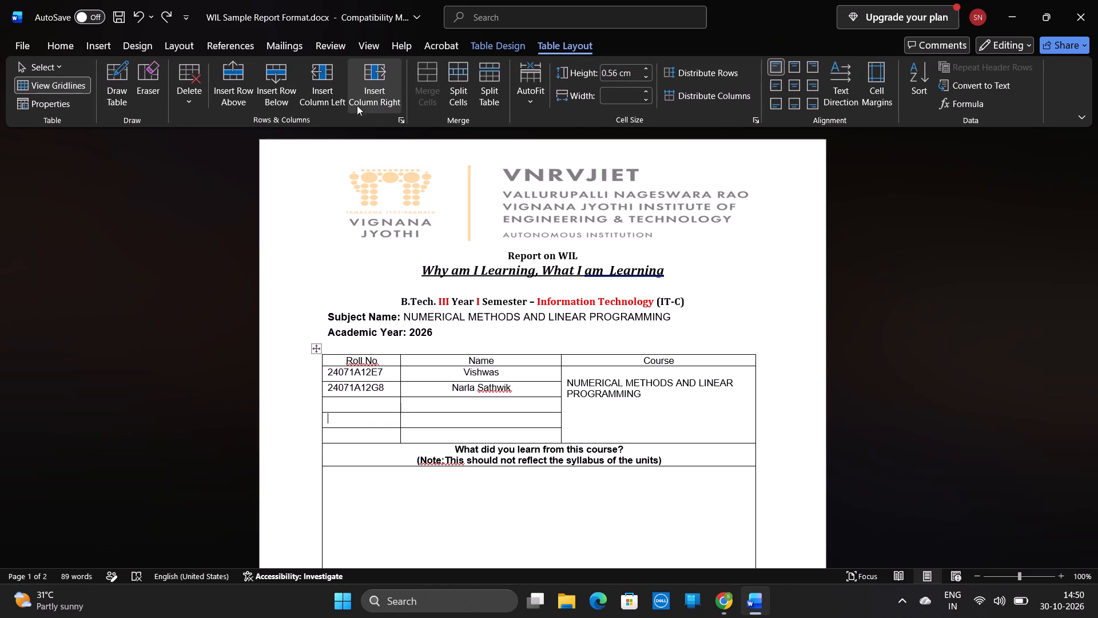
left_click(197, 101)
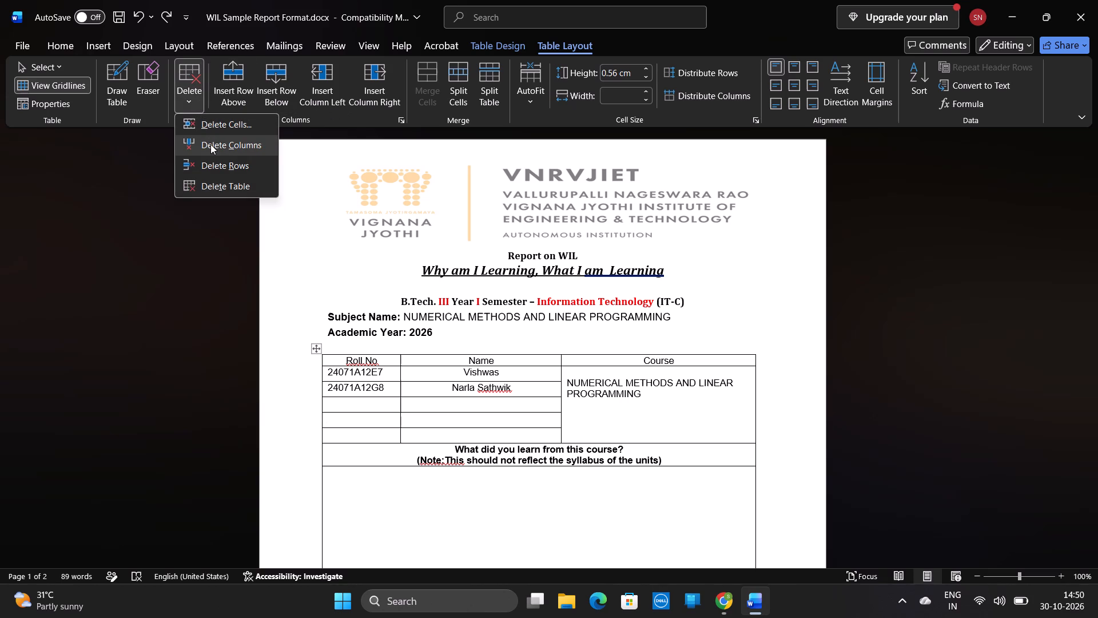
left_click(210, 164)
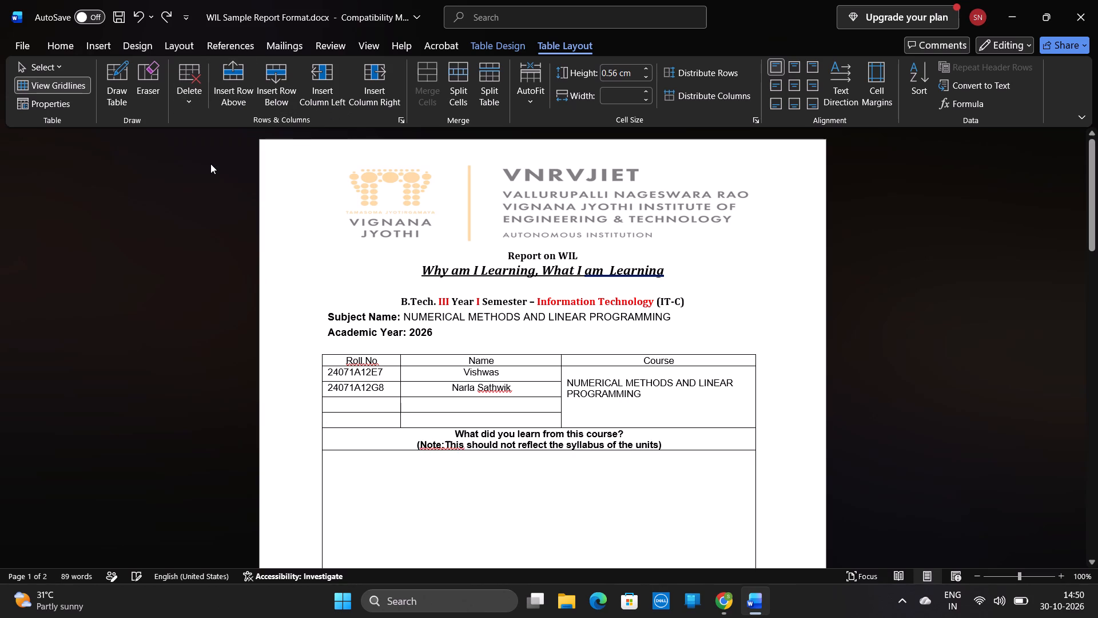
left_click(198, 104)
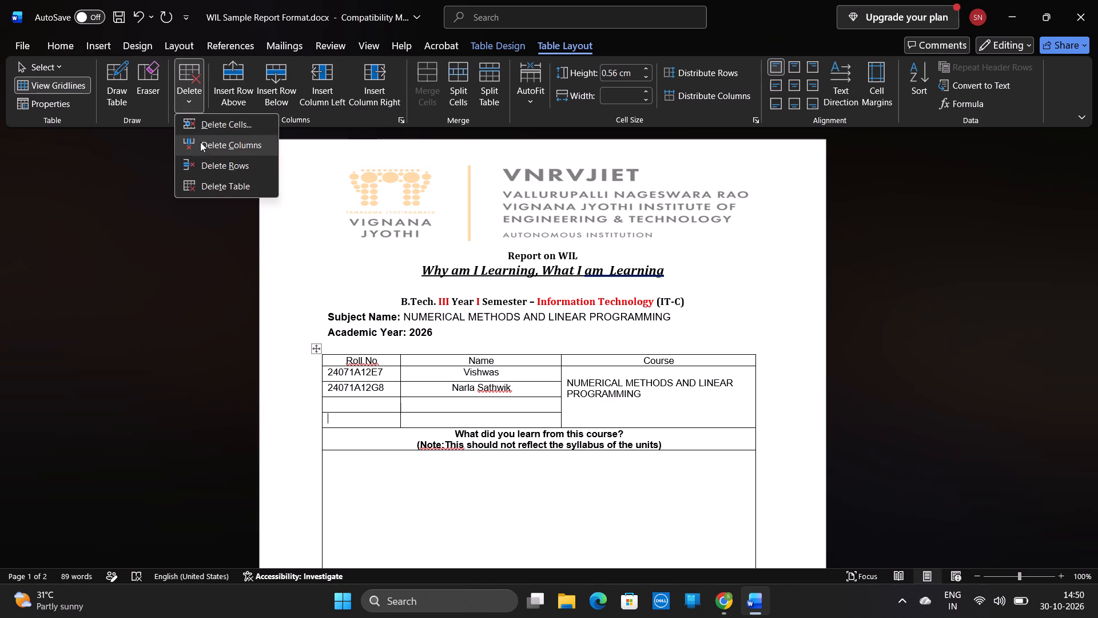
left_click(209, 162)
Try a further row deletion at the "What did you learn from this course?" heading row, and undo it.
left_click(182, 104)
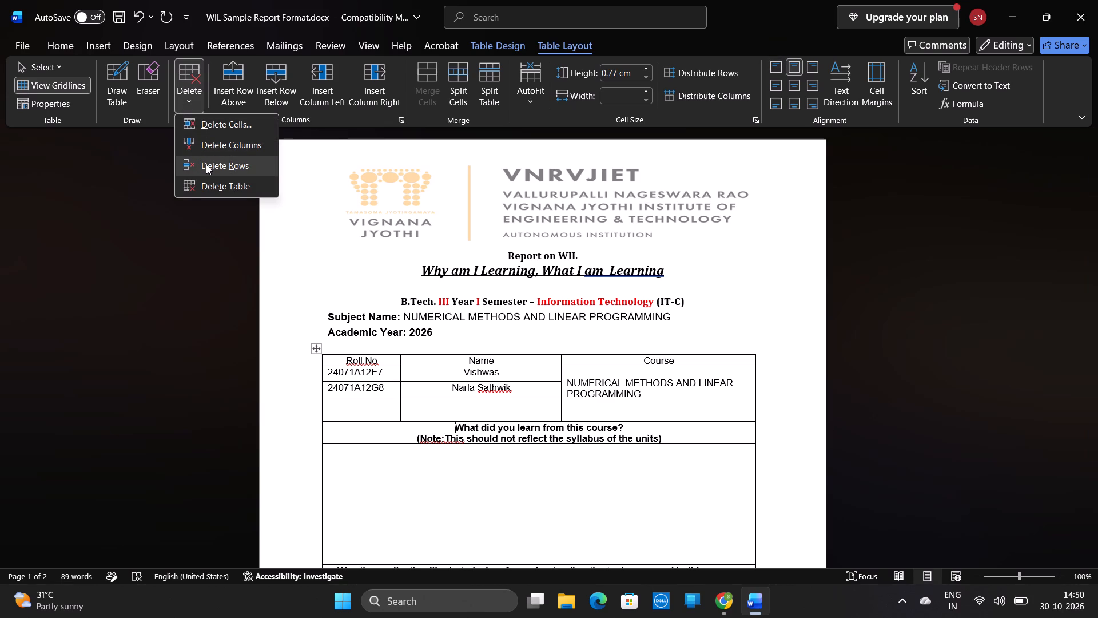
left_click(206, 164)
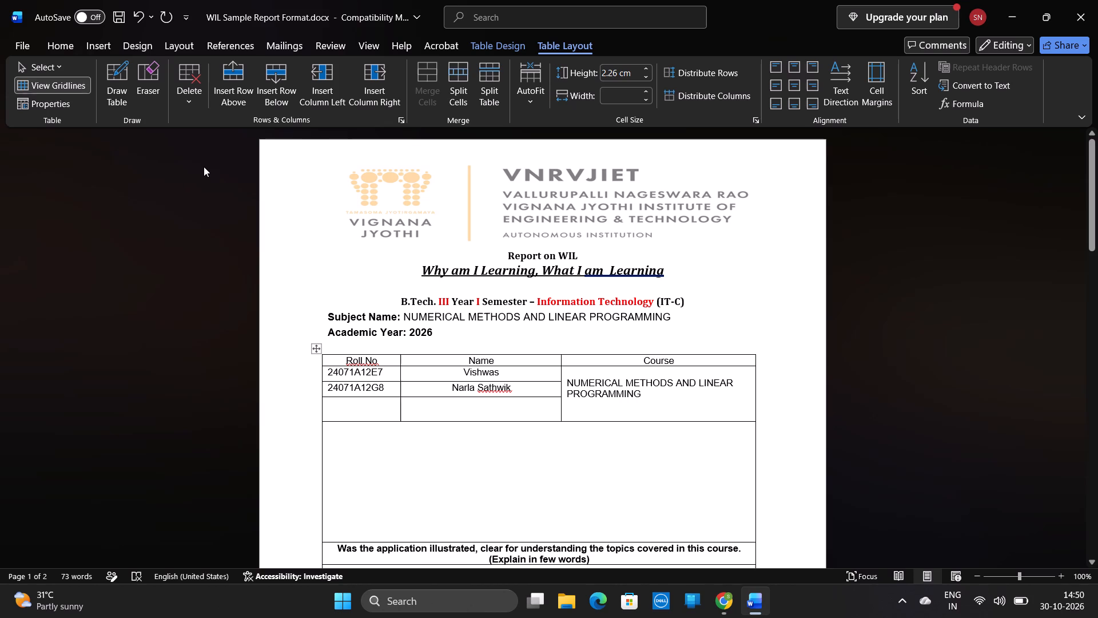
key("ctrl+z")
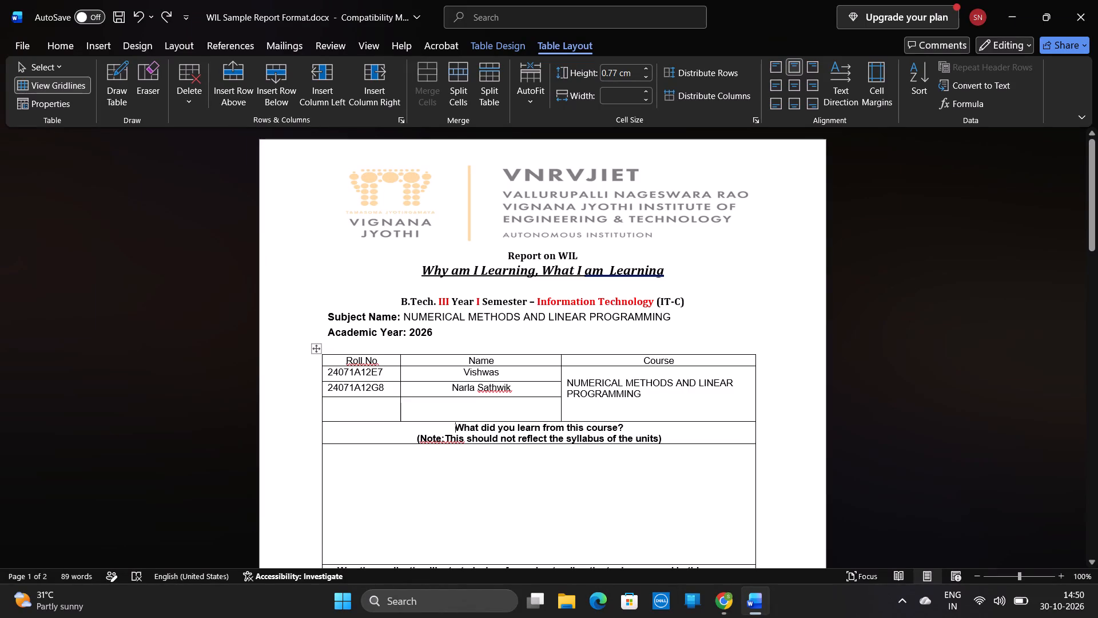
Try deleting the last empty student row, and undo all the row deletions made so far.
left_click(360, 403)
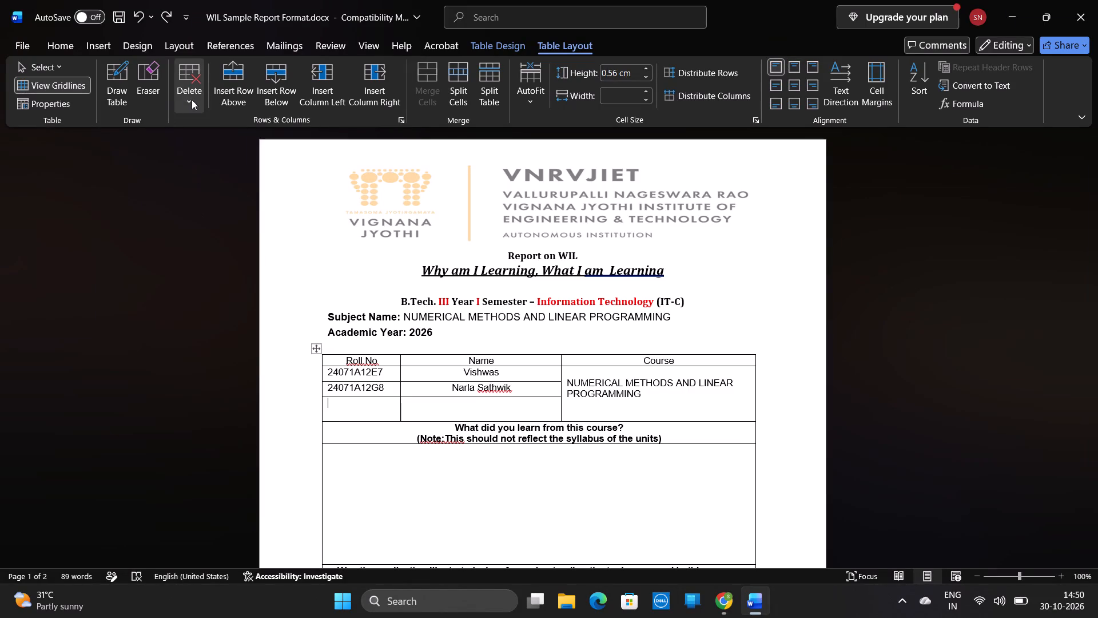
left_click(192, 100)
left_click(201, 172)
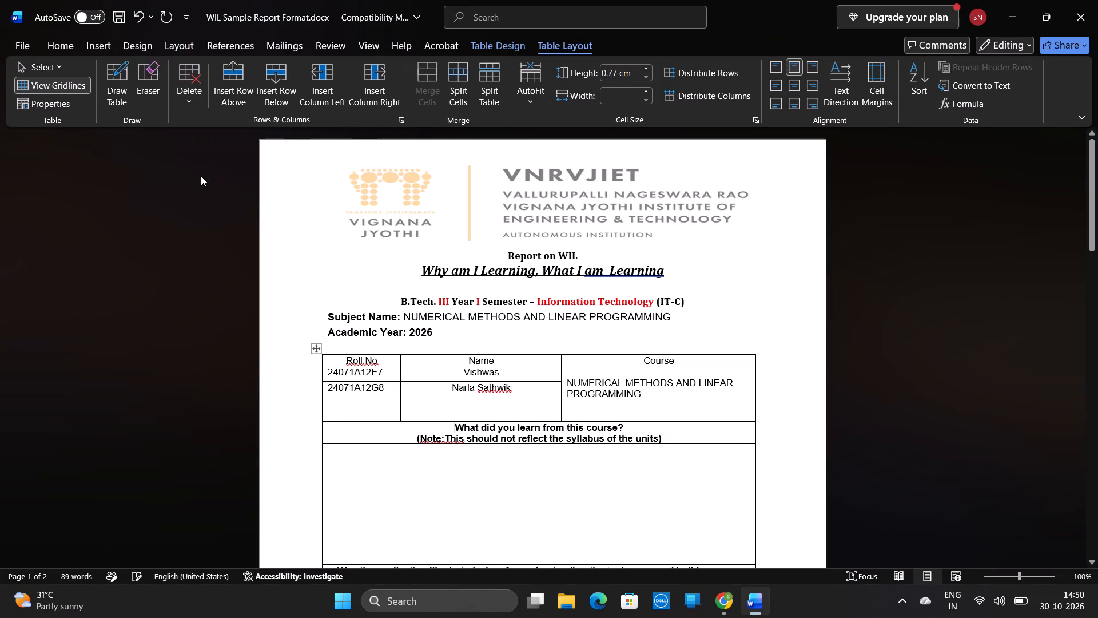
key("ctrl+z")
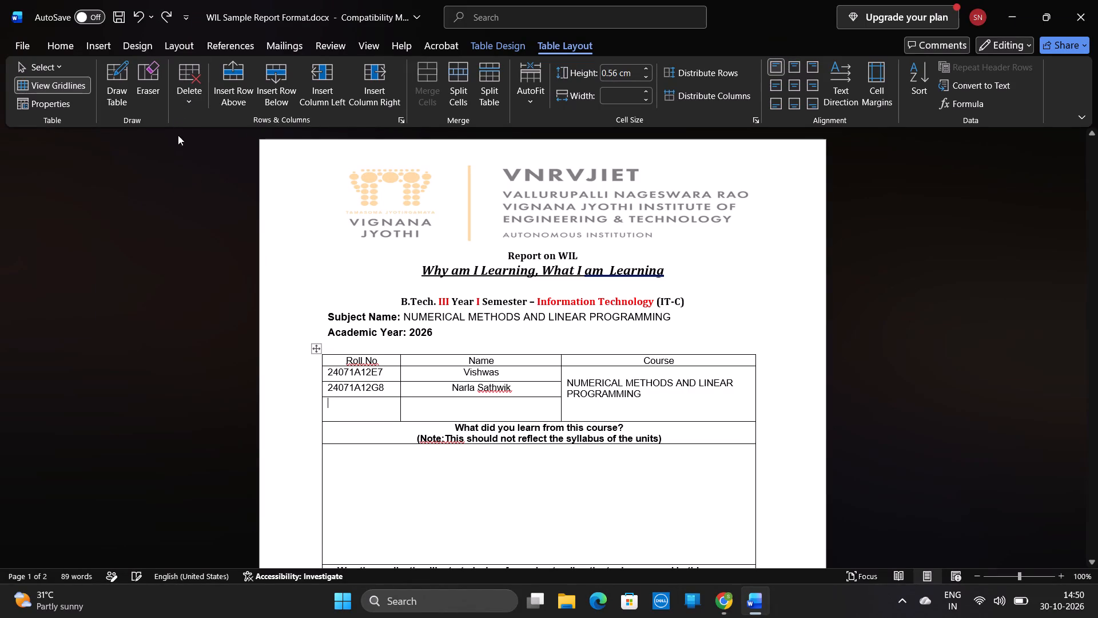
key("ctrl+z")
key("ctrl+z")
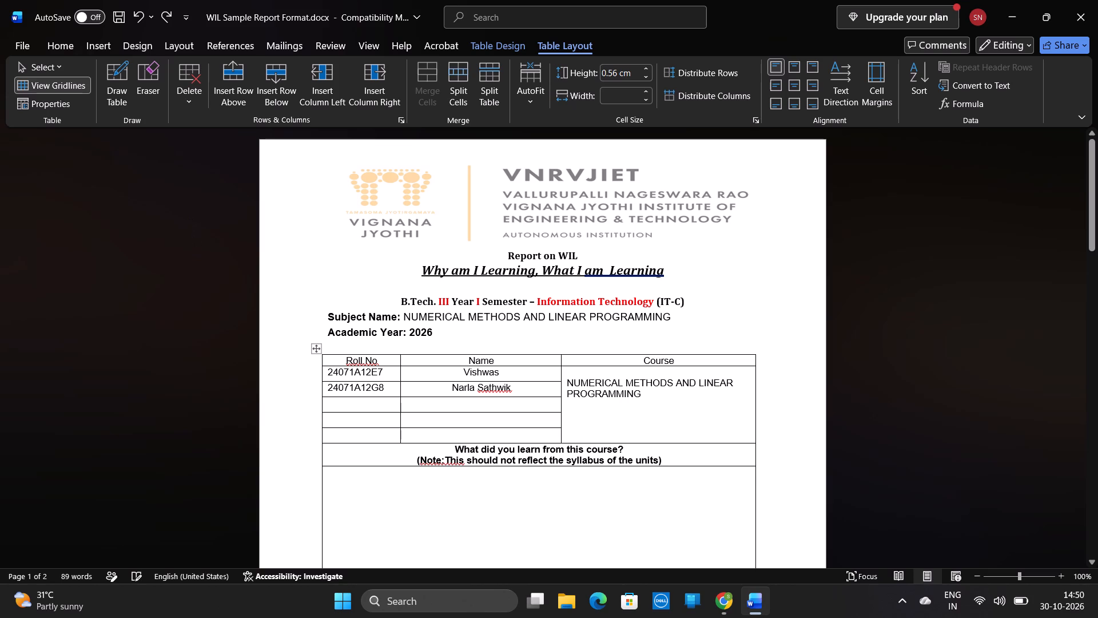
Delete the middle and bottom empty rows beneath the student entries again.
left_click(190, 103)
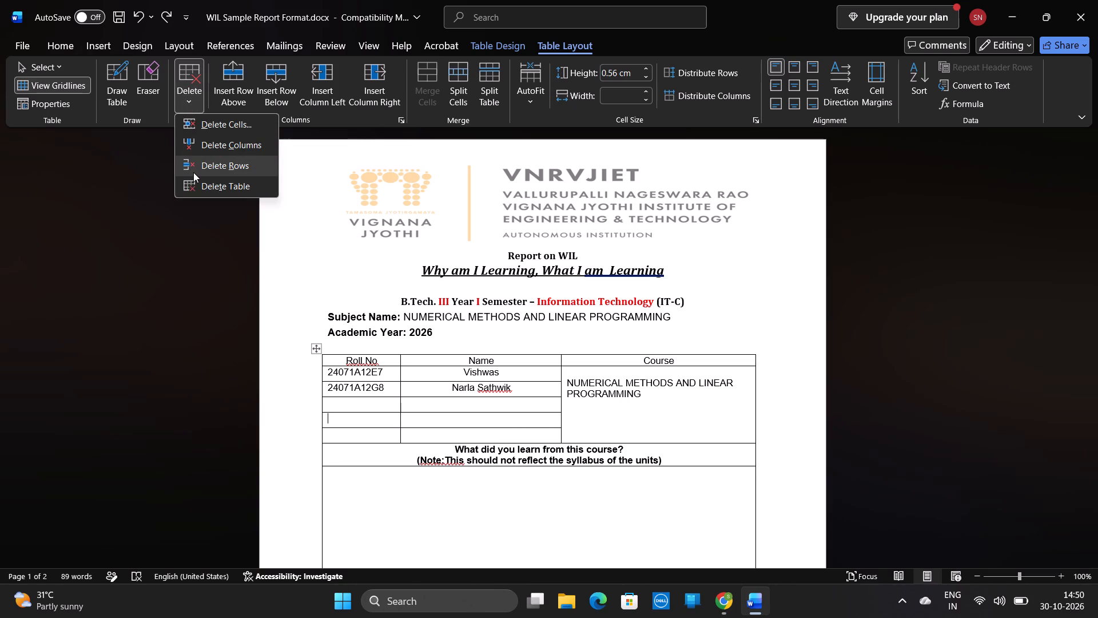
left_click(194, 173)
left_click(186, 110)
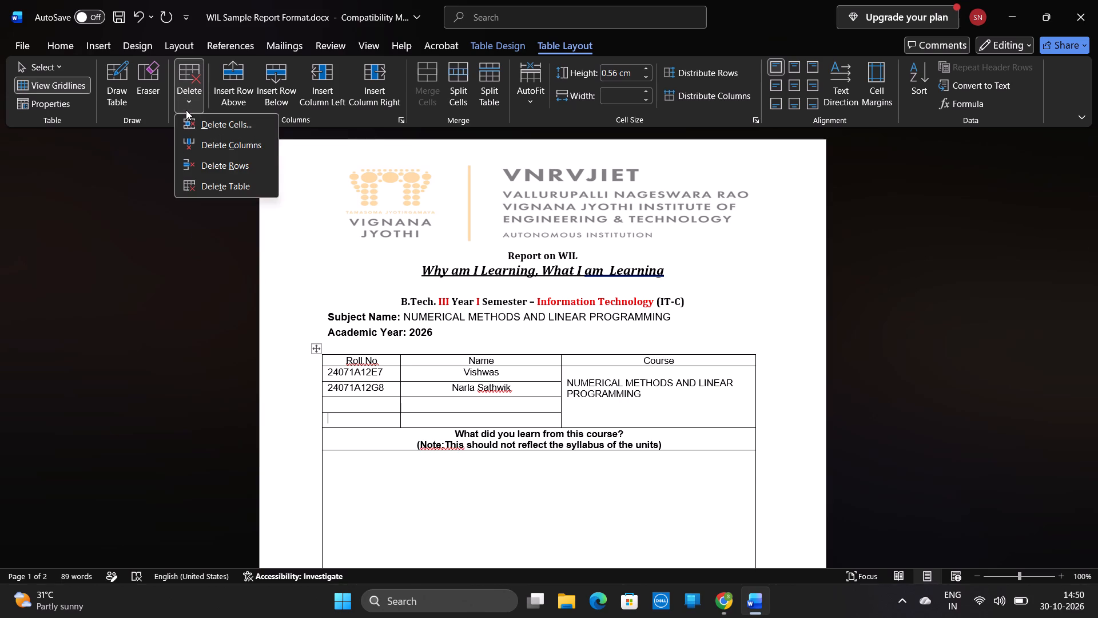
left_click(202, 168)
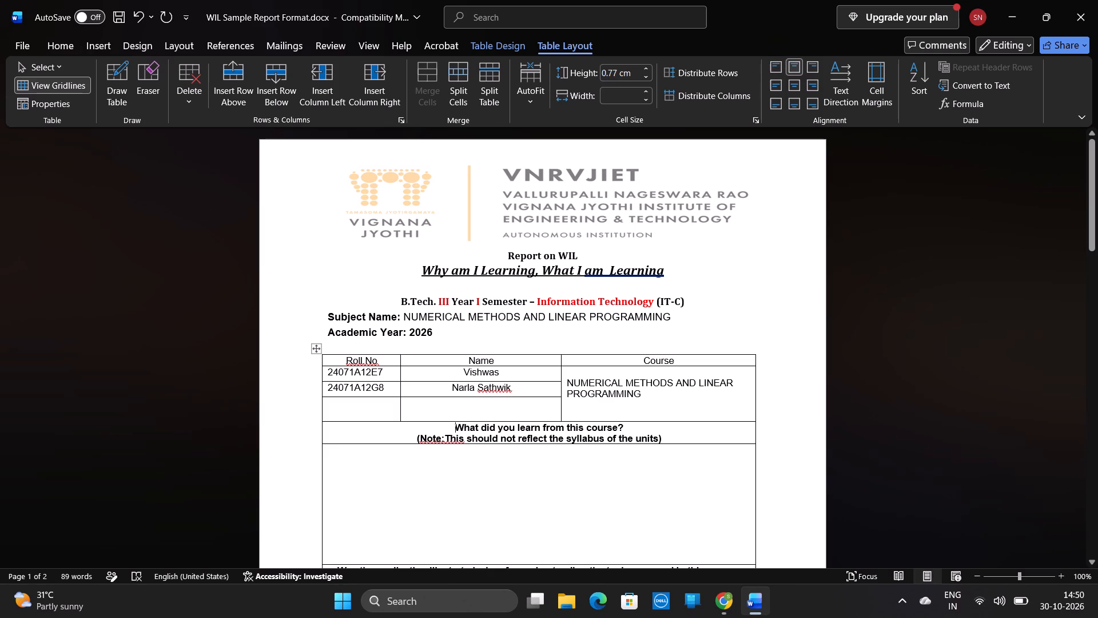
Delete the remaining empty student row beneath the second student's entry.
left_click(334, 403)
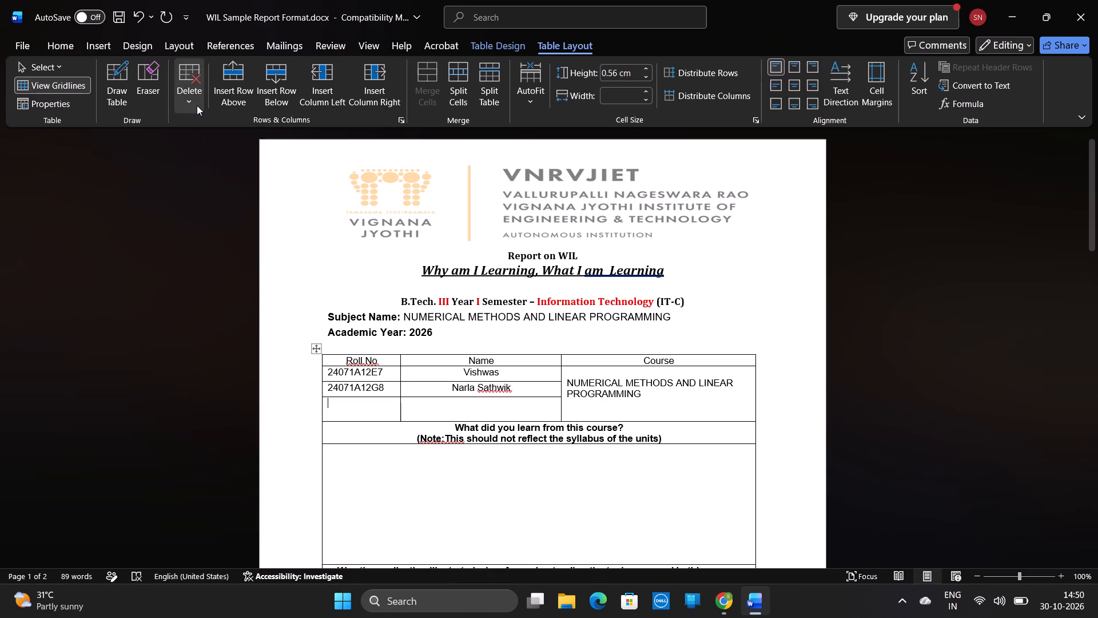
left_click(197, 105)
left_click(200, 173)
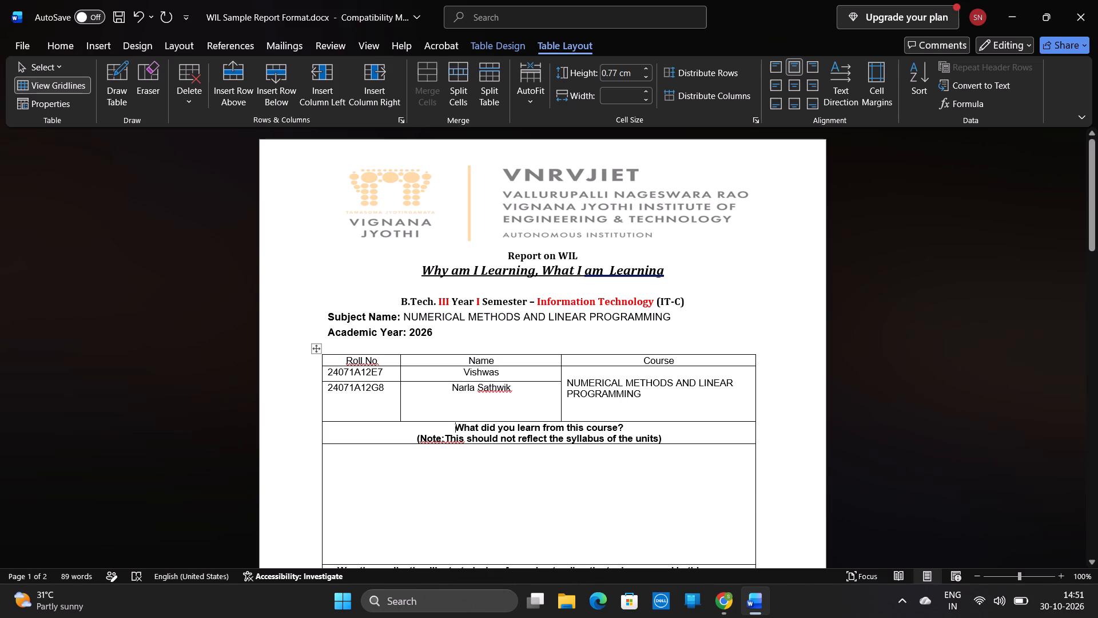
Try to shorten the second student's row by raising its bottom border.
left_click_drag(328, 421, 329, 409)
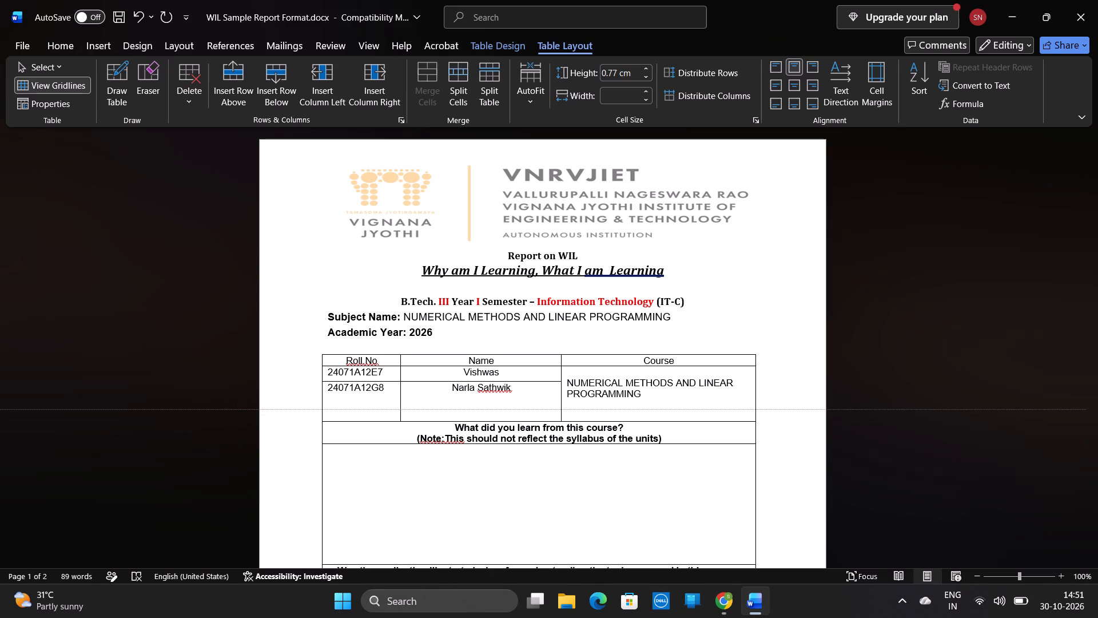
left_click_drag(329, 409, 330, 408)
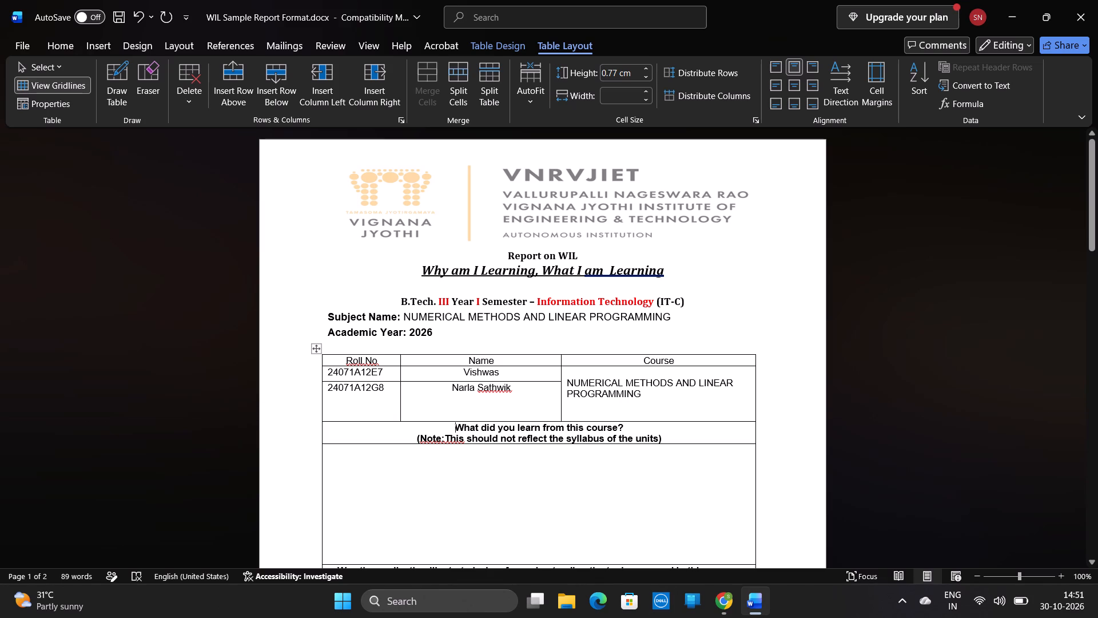
Insert one blank line above the second student's roll number and name to shift both down within their cells.
left_click(326, 388)
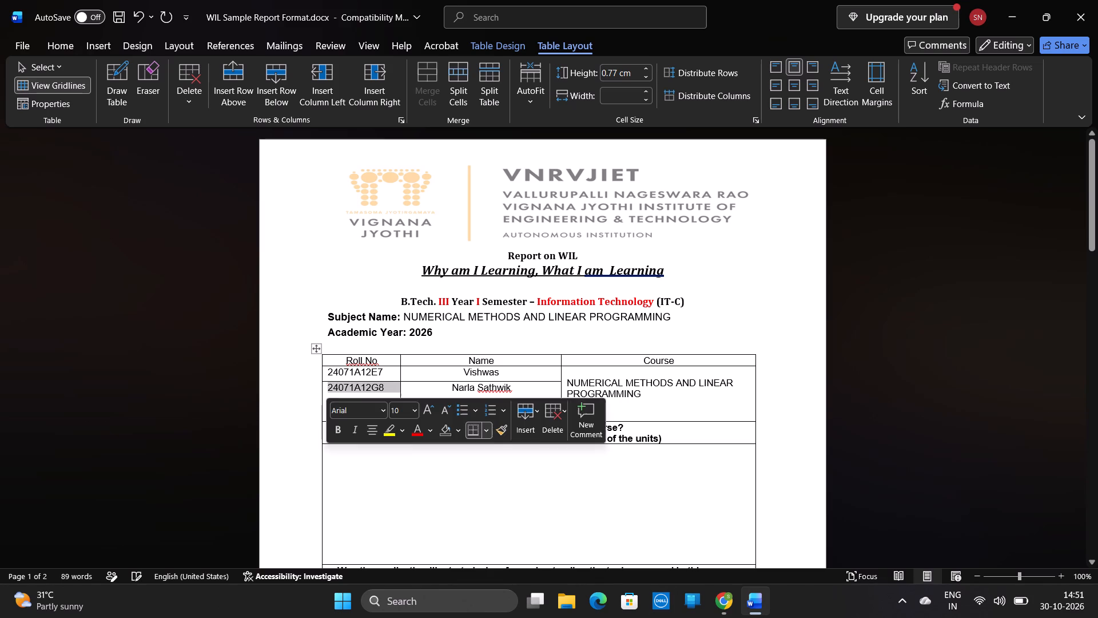
left_click(337, 388)
key("Left")
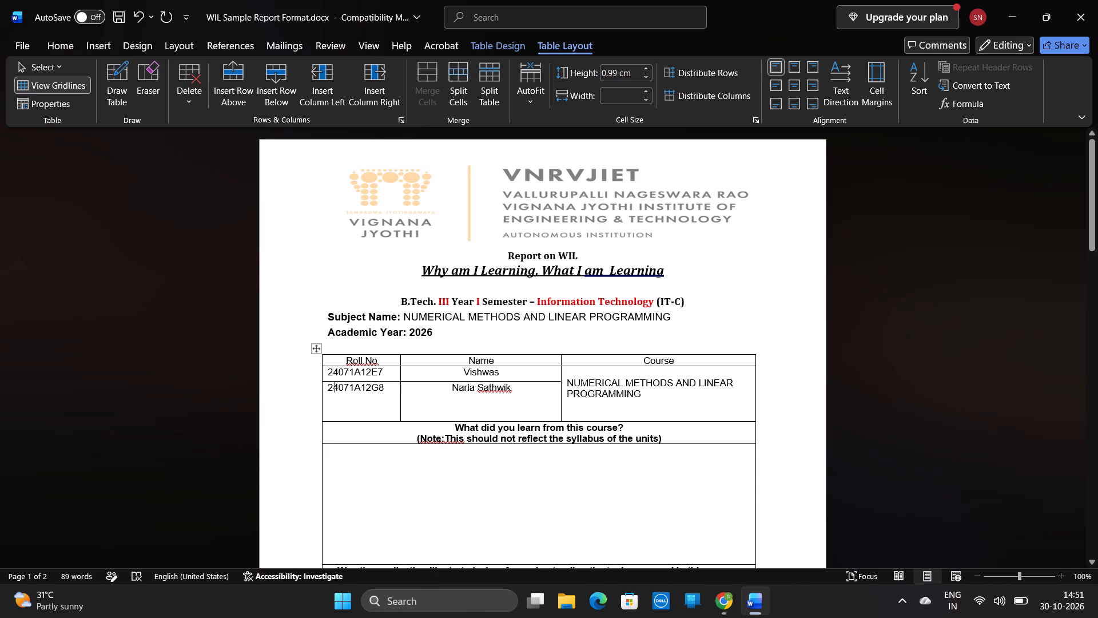
key("Left")
key("Return")
left_click(450, 390)
key("Return")
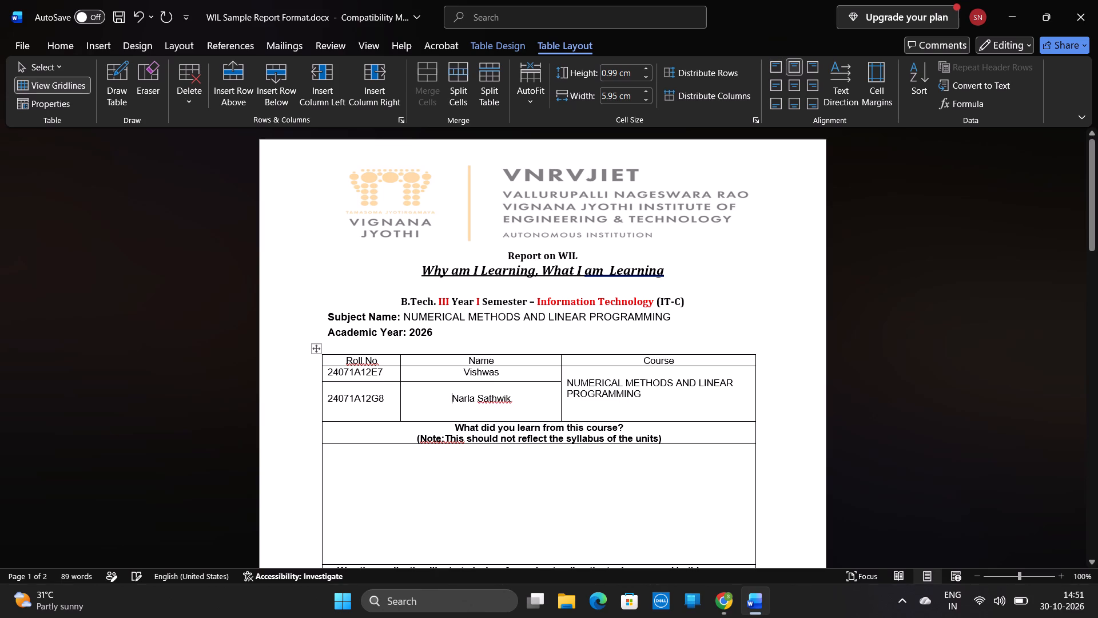
Lower the border between the two student rows, making the first student's row about 1.05 cm high.
left_click_drag(441, 382, 443, 383)
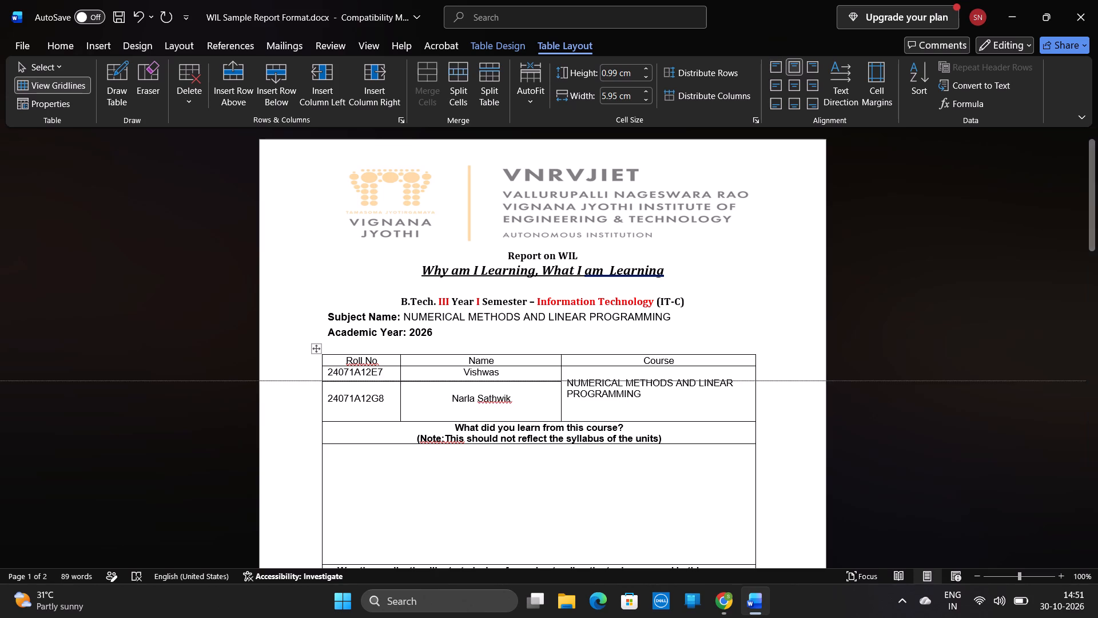
left_click_drag(443, 383, 443, 391)
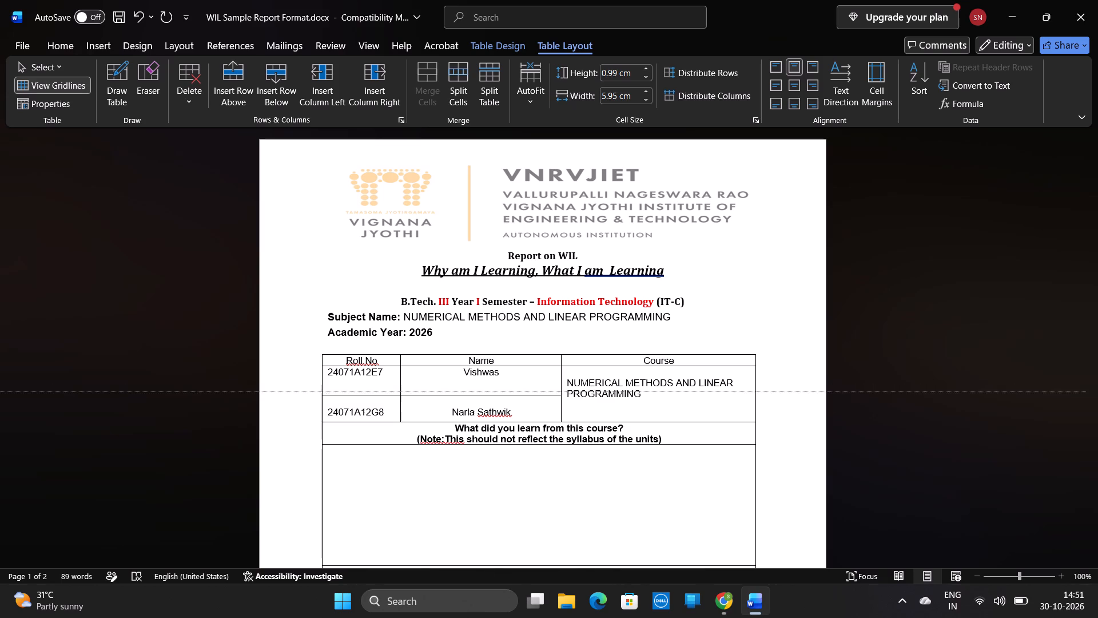
left_click_drag(443, 391, 443, 393)
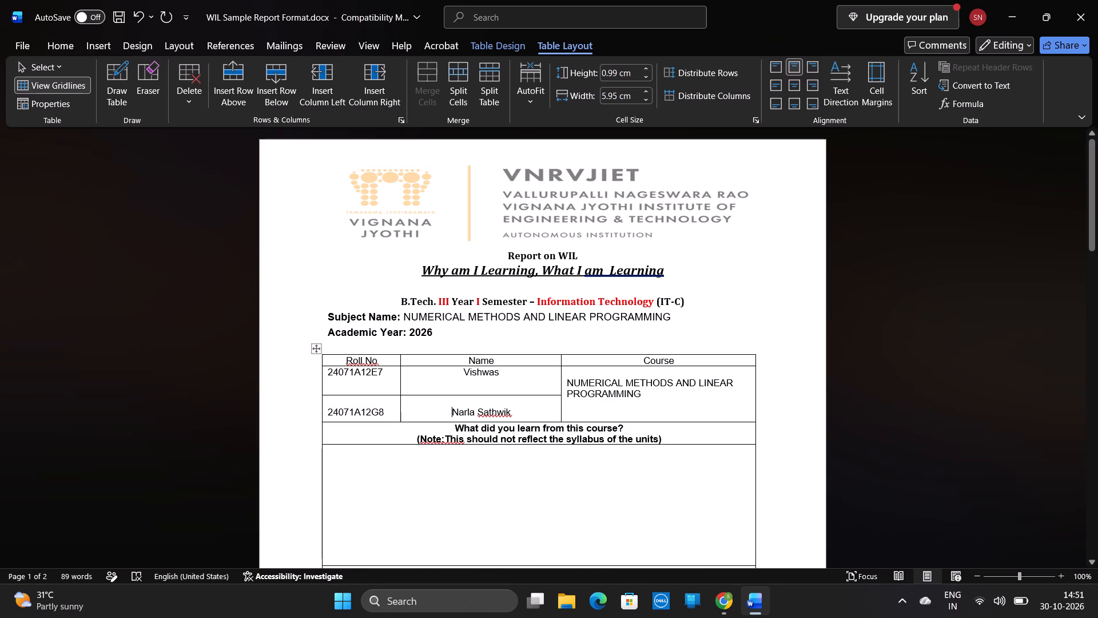
Insert one blank line above the first student's roll number and name to shift both down within their cells.
left_click(327, 371)
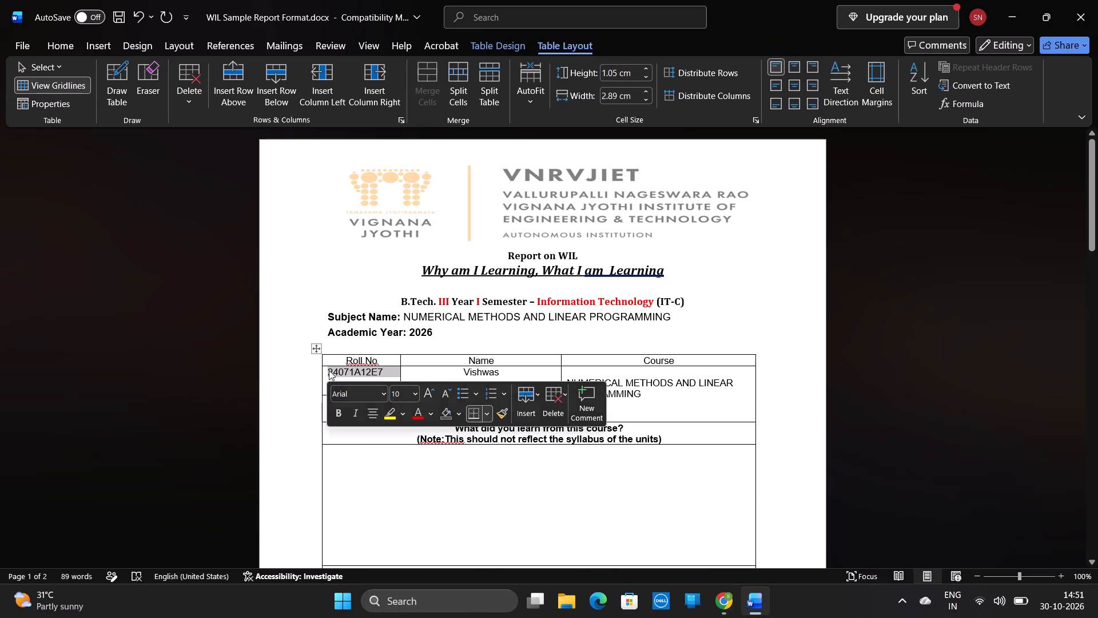
left_click(329, 370)
key("Return")
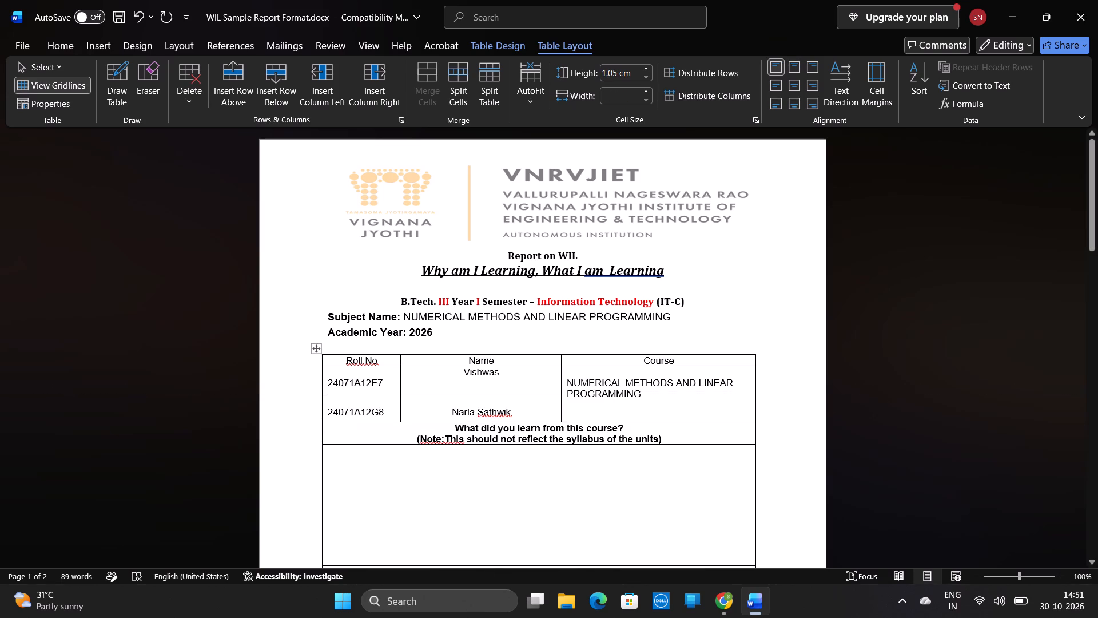
left_click(457, 373)
key("Return")
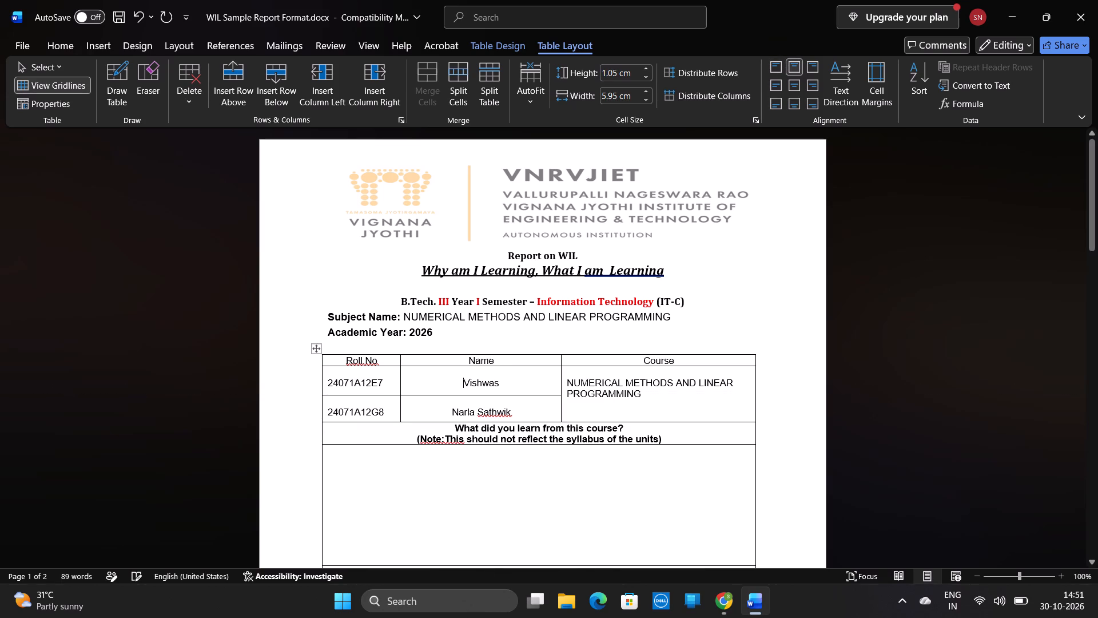
left_click(933, 468)
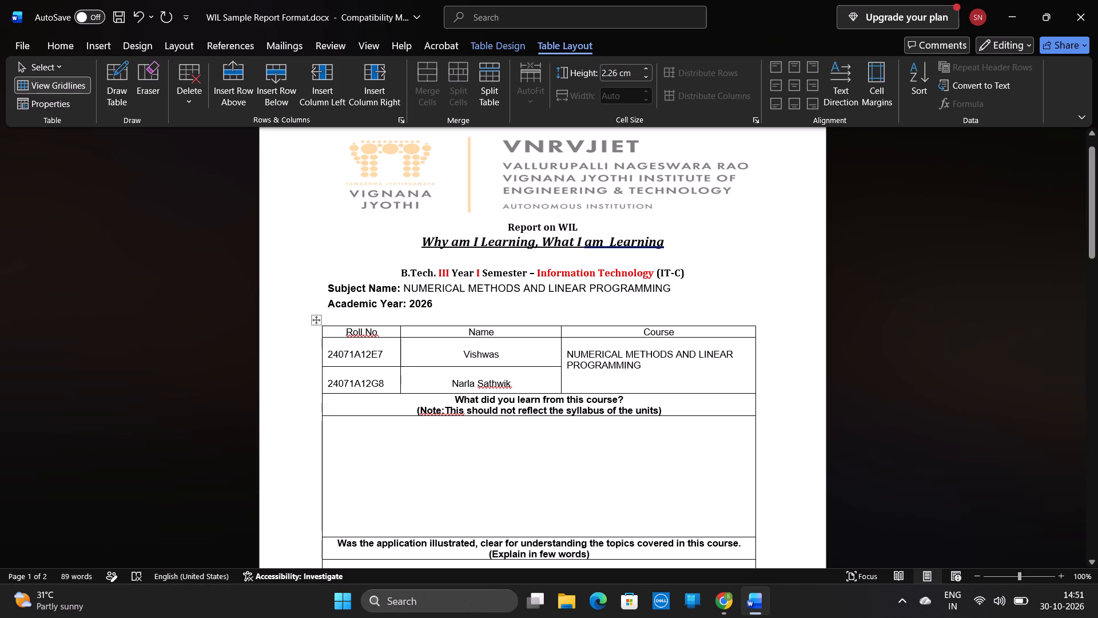
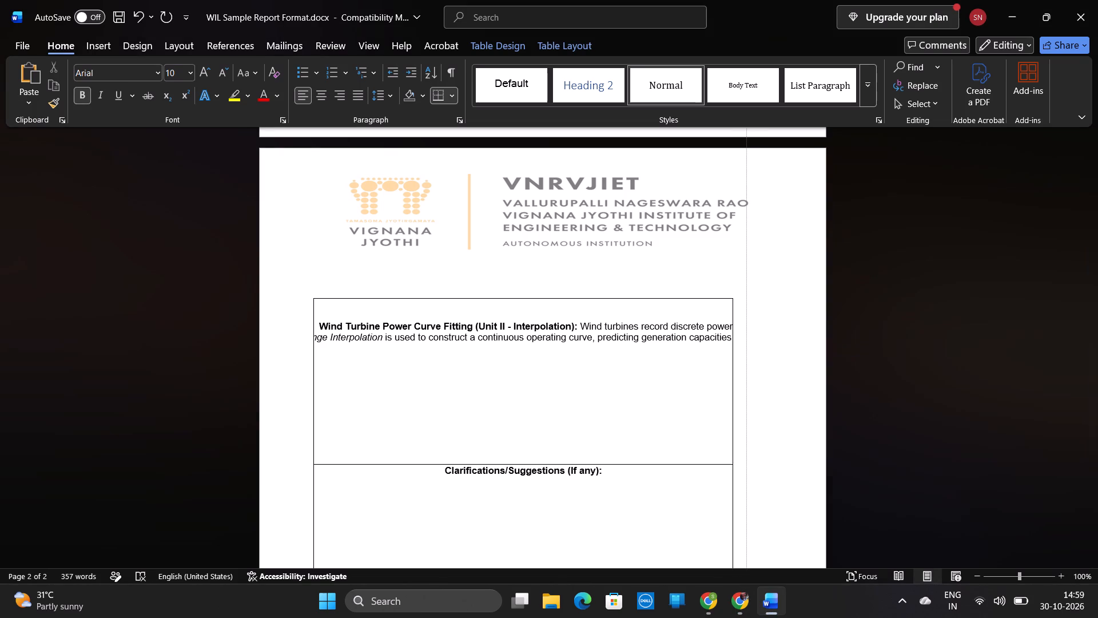
left_click_drag(747, 335, 825, 356)
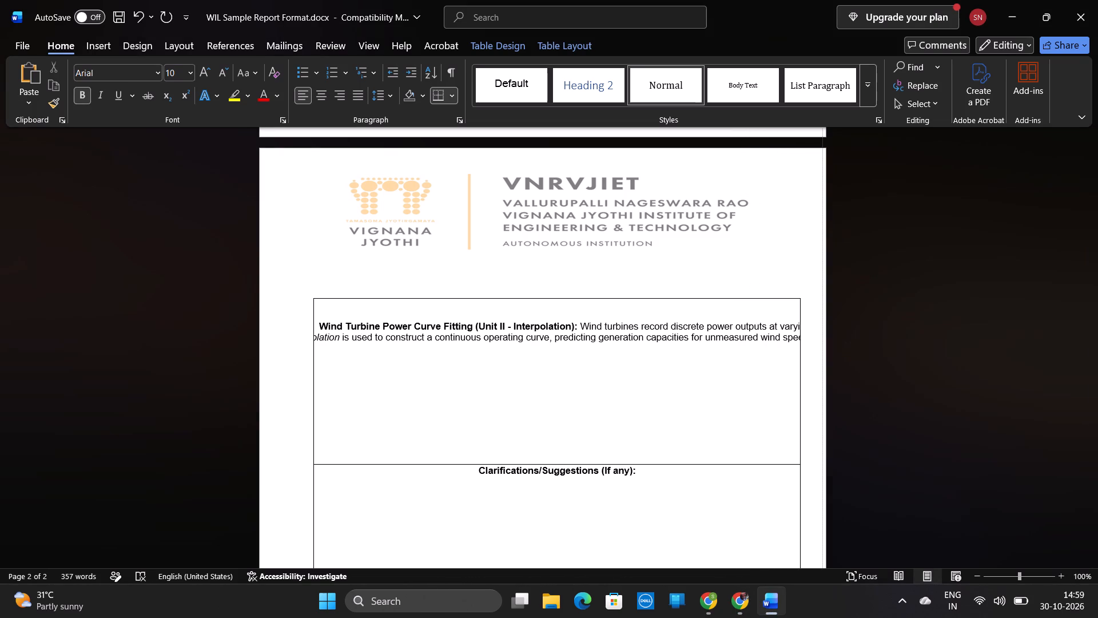
left_click_drag(825, 356, 782, 369)
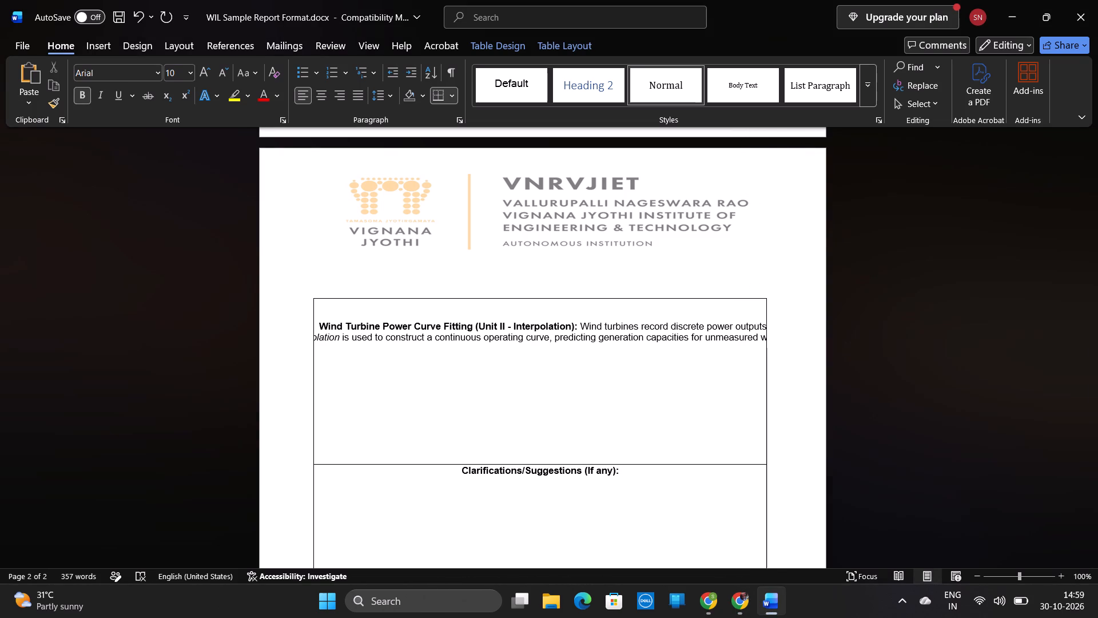
scroll(777, 370, "up", 3)
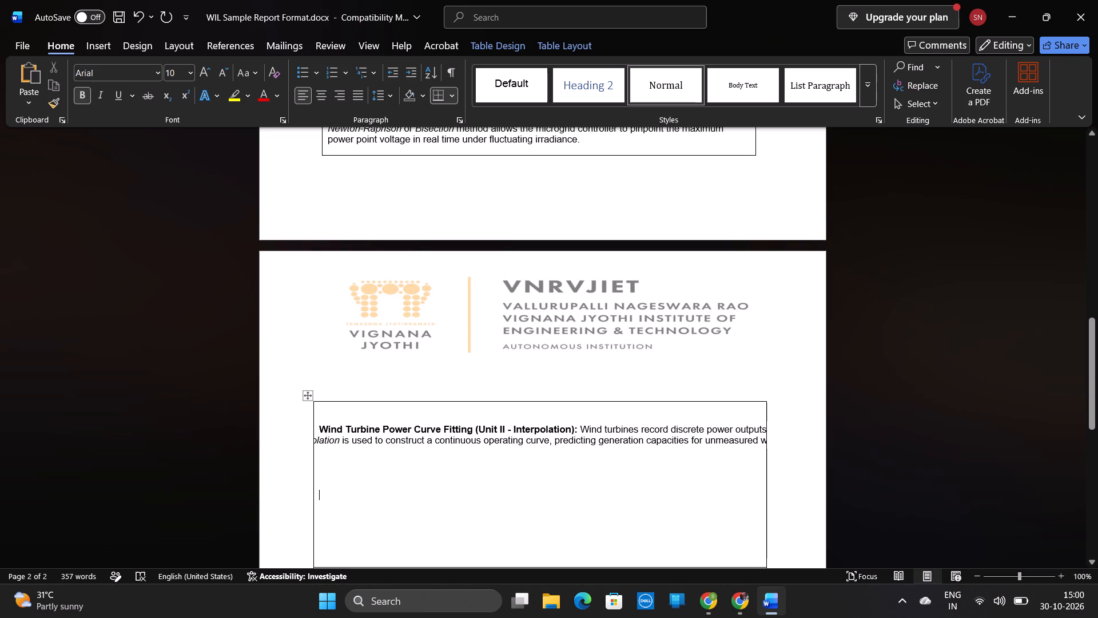
scroll(570, 490, "down", 3)
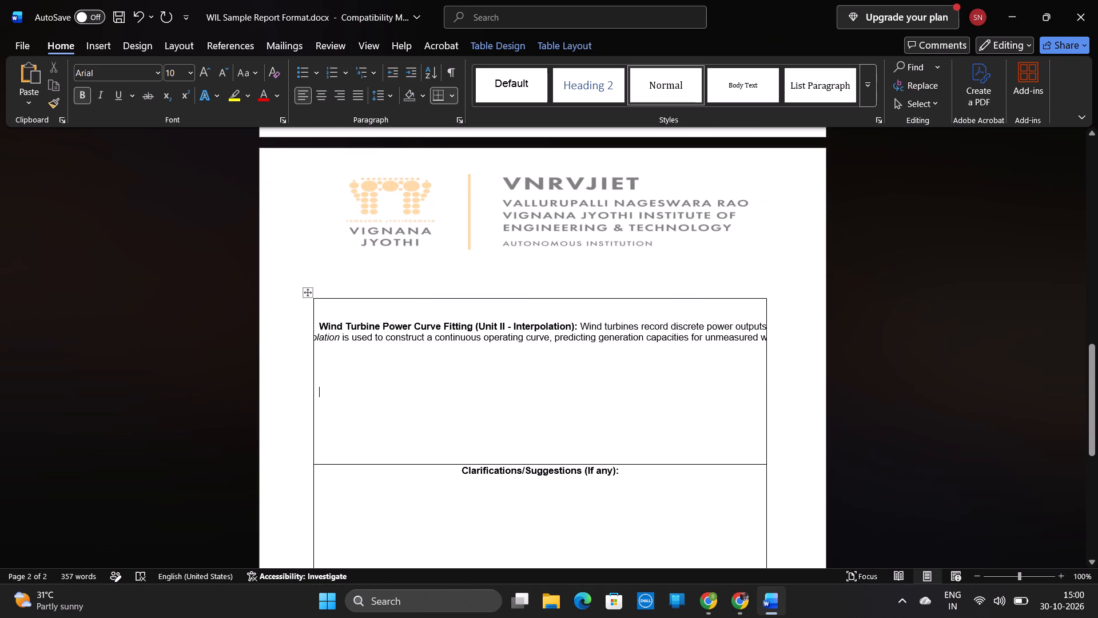
Break the Wind Turbine Power Curve Fitting text after "power outputs" and after "is used to", widening the table slightly so the lines fit.
left_click(765, 326)
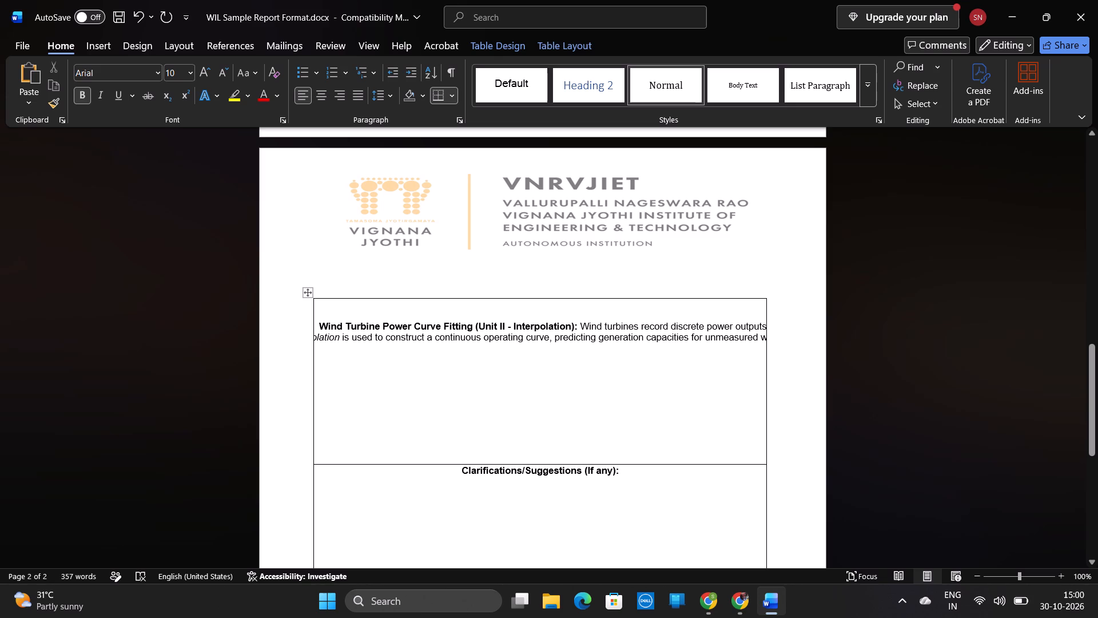
left_click(739, 328)
key("Right")
key("Right")
key("Right")
key("Right")
key("Right")
key("Right")
key("Return")
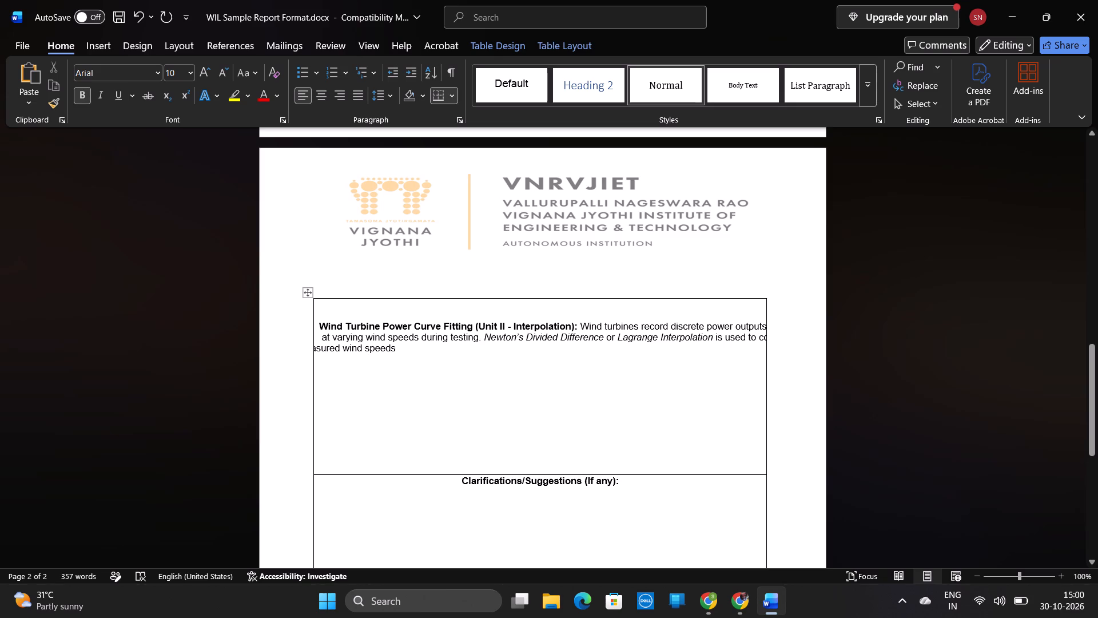
left_click_drag(766, 362, 791, 366)
scroll(576, 418, "up", 4)
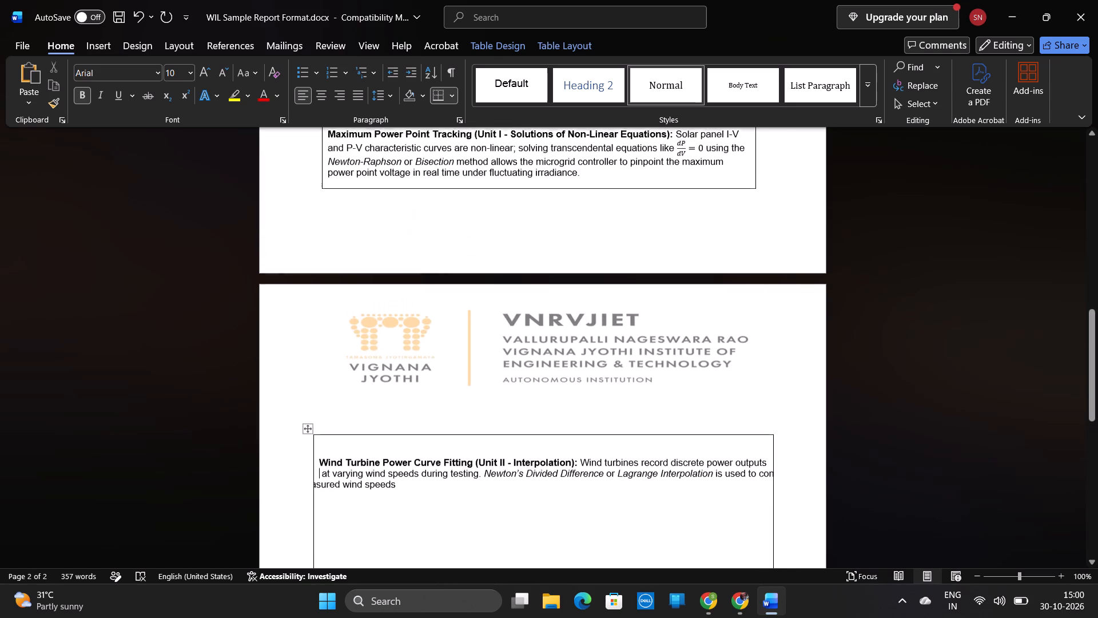
scroll(576, 418, "down", 3)
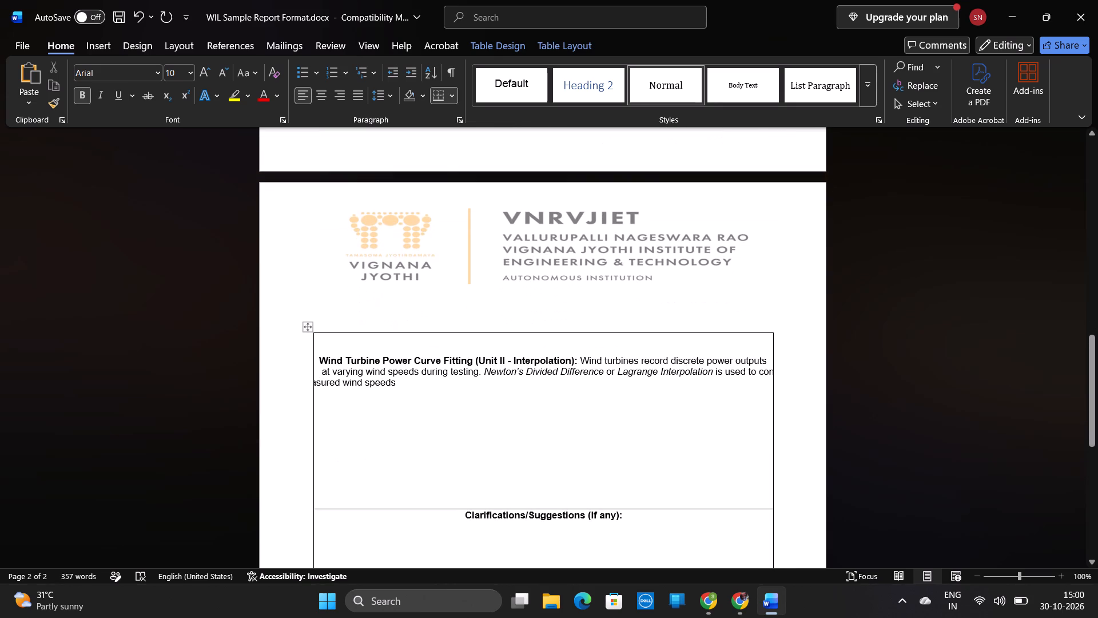
left_click(757, 372)
key("Return")
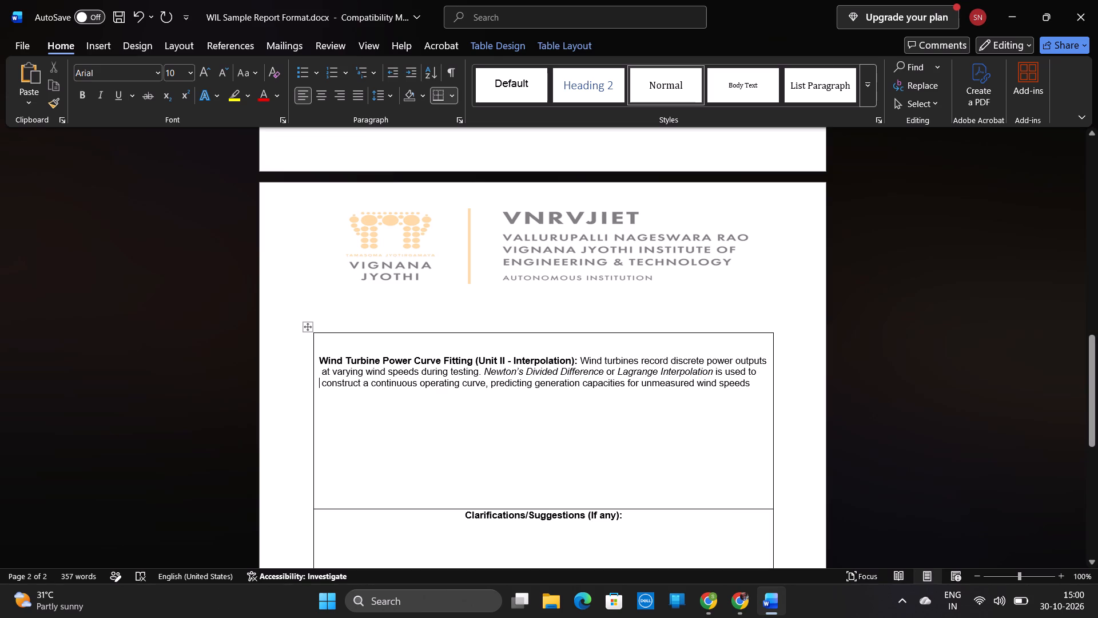
Try left, centre and right alignment on the three Wind Turbine Power Curve Fitting lines, and set them to justified.
triple_click(445, 377)
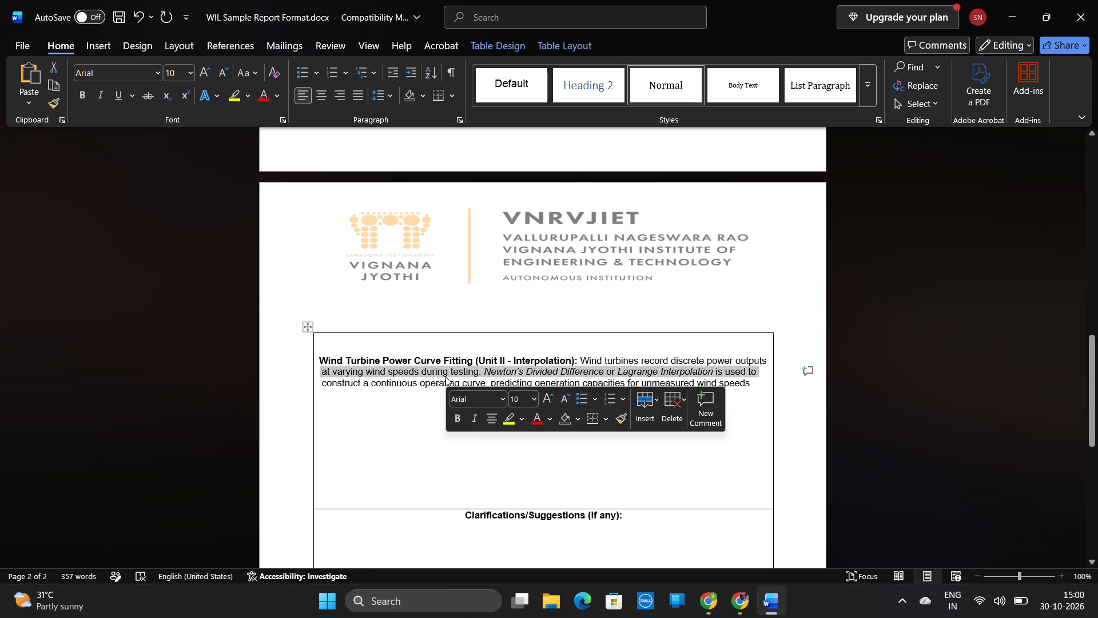
triple_click(403, 378)
triple_click(403, 378)
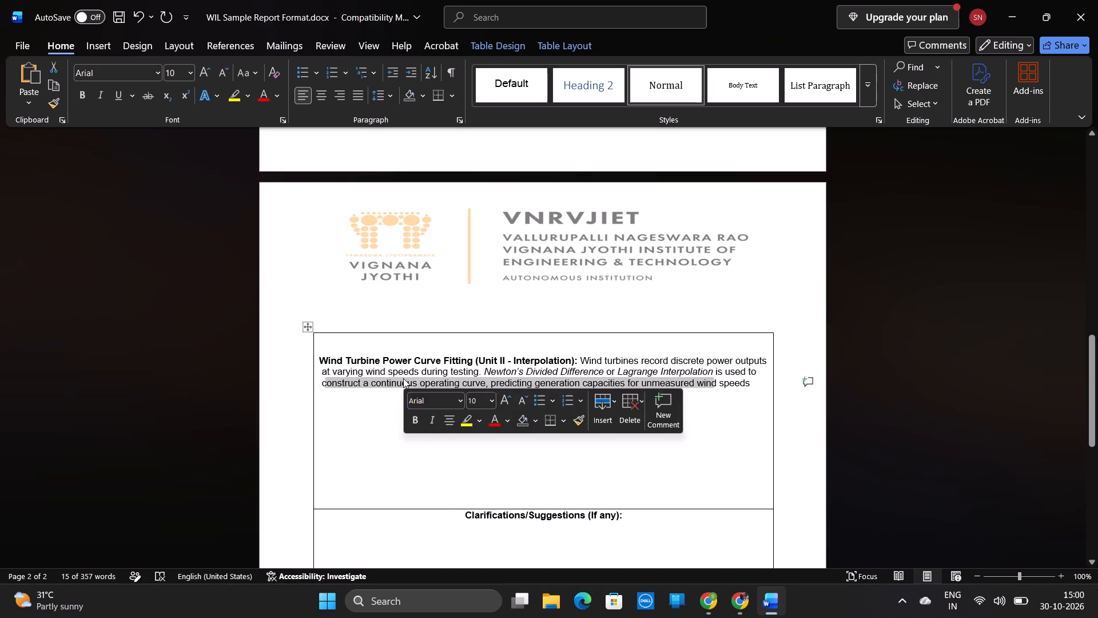
double_click(403, 378)
left_click(759, 383)
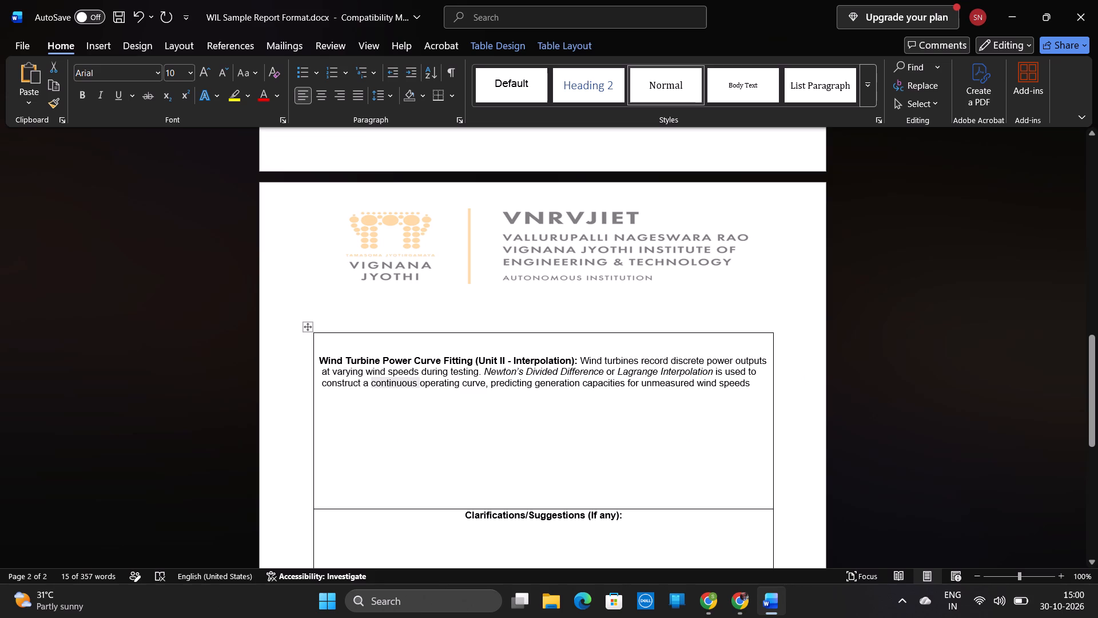
left_click_drag(758, 383, 317, 362)
left_click(356, 94)
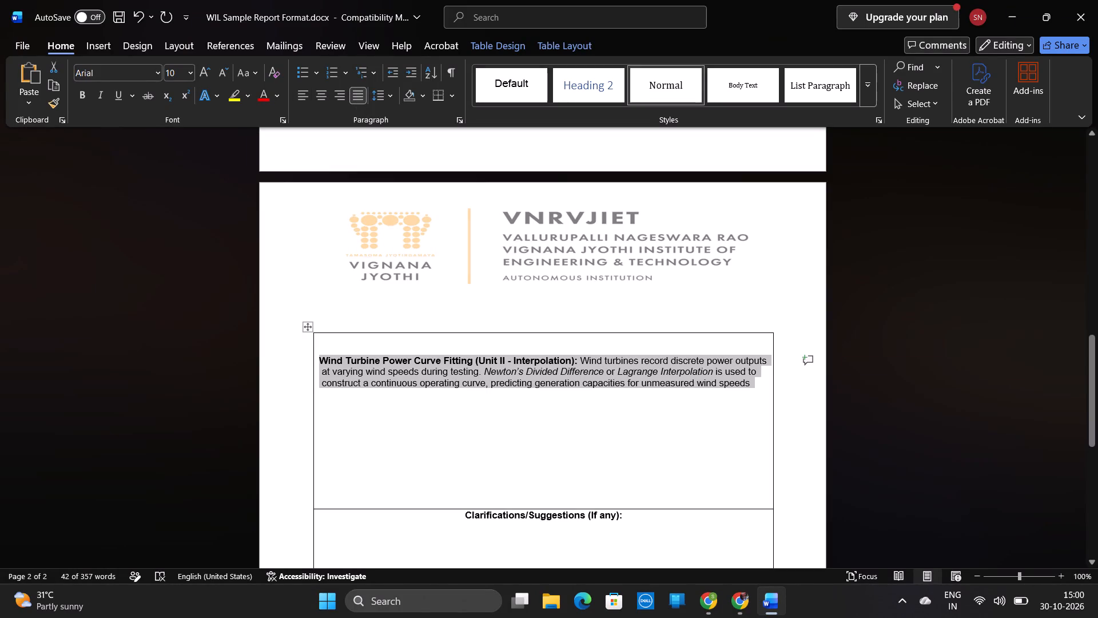
left_click(304, 93)
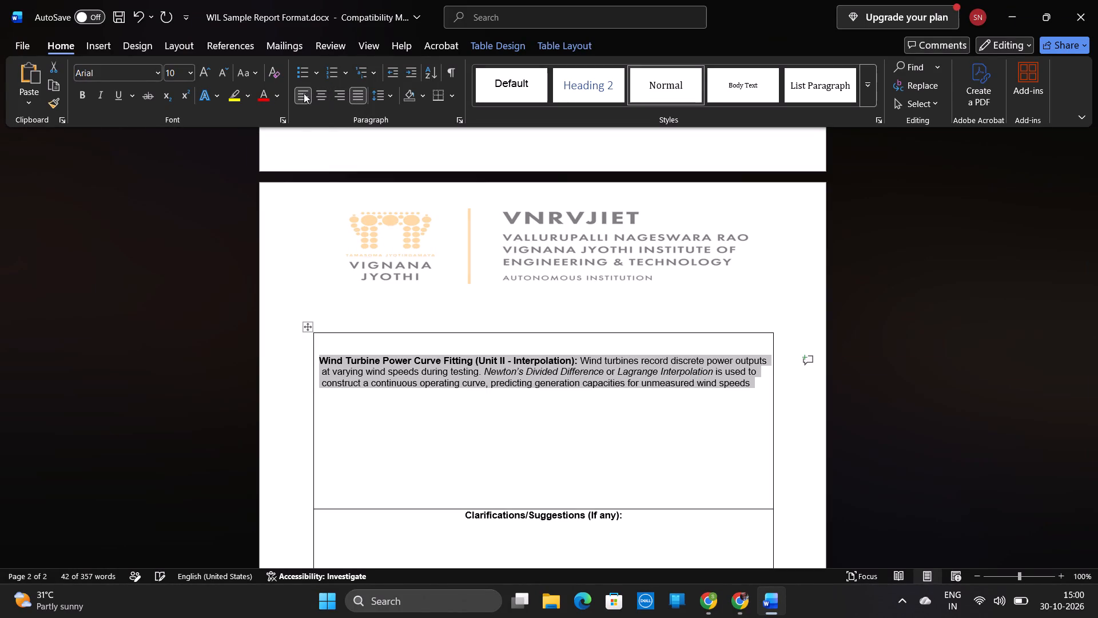
left_click(325, 93)
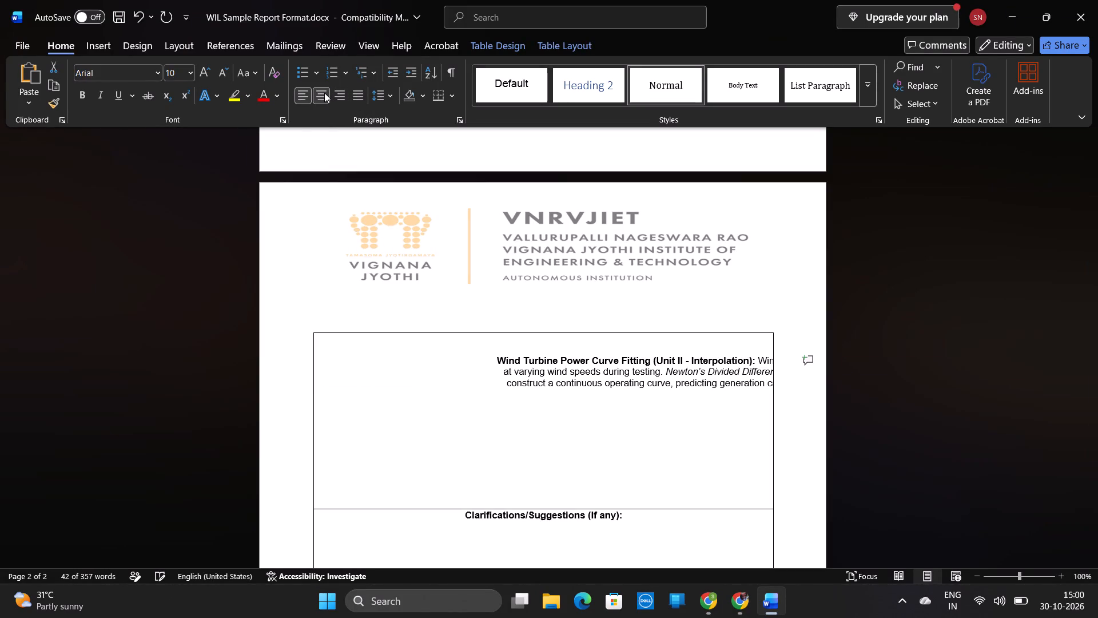
left_click(341, 94)
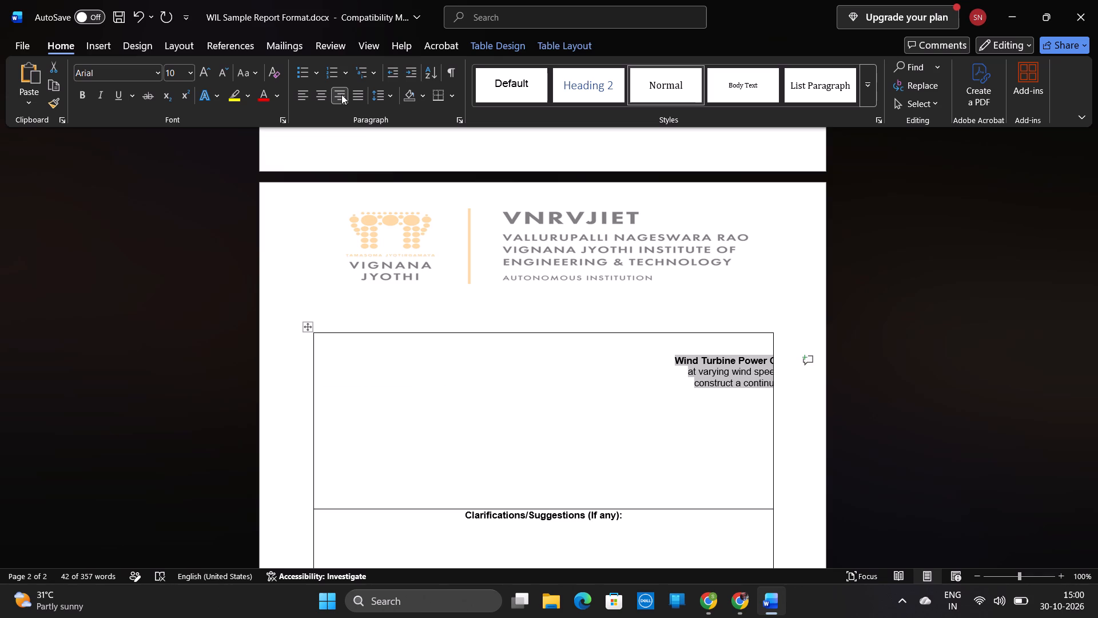
left_click(353, 94)
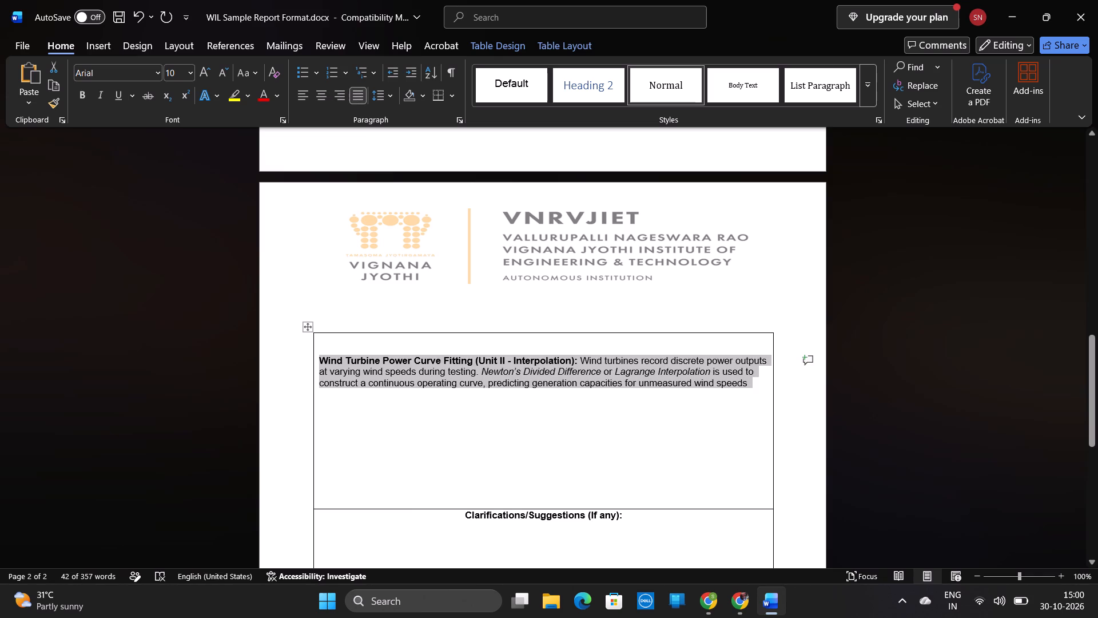
left_click(591, 409)
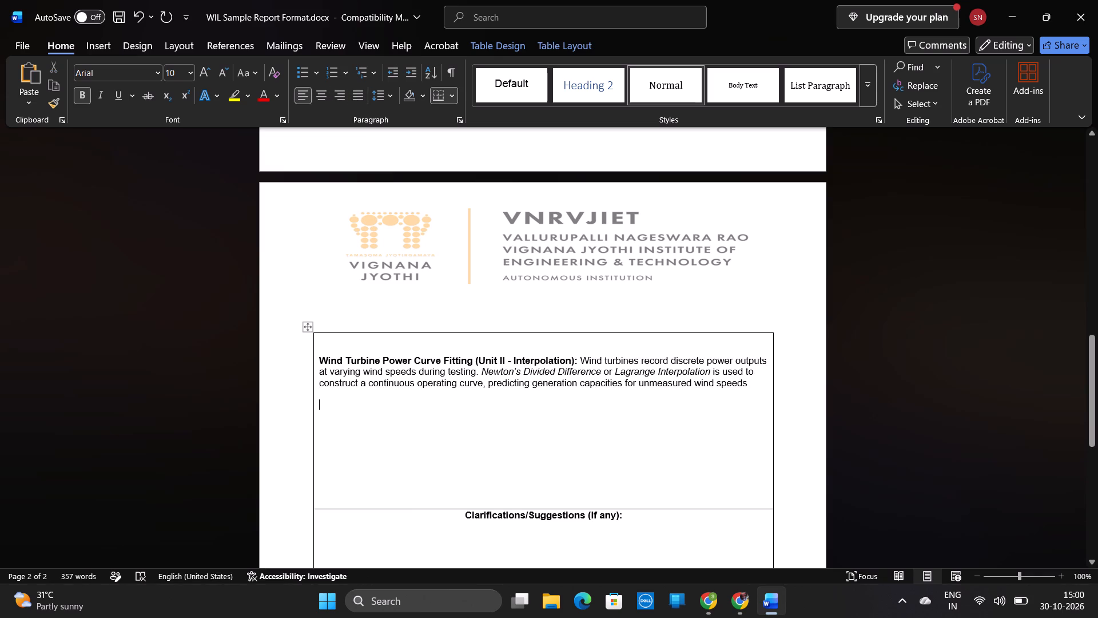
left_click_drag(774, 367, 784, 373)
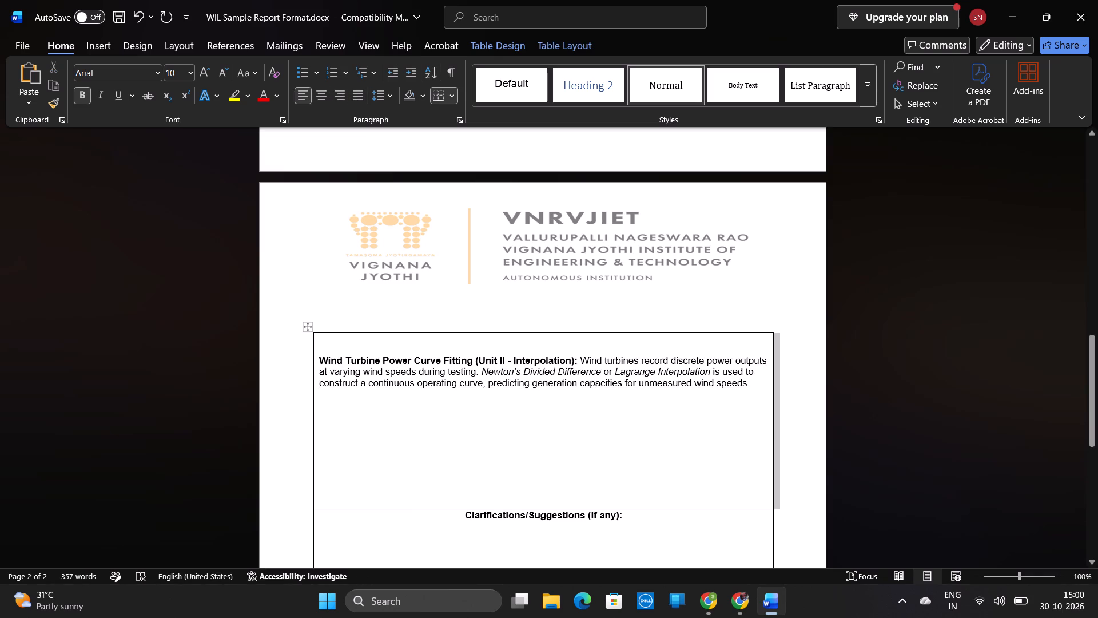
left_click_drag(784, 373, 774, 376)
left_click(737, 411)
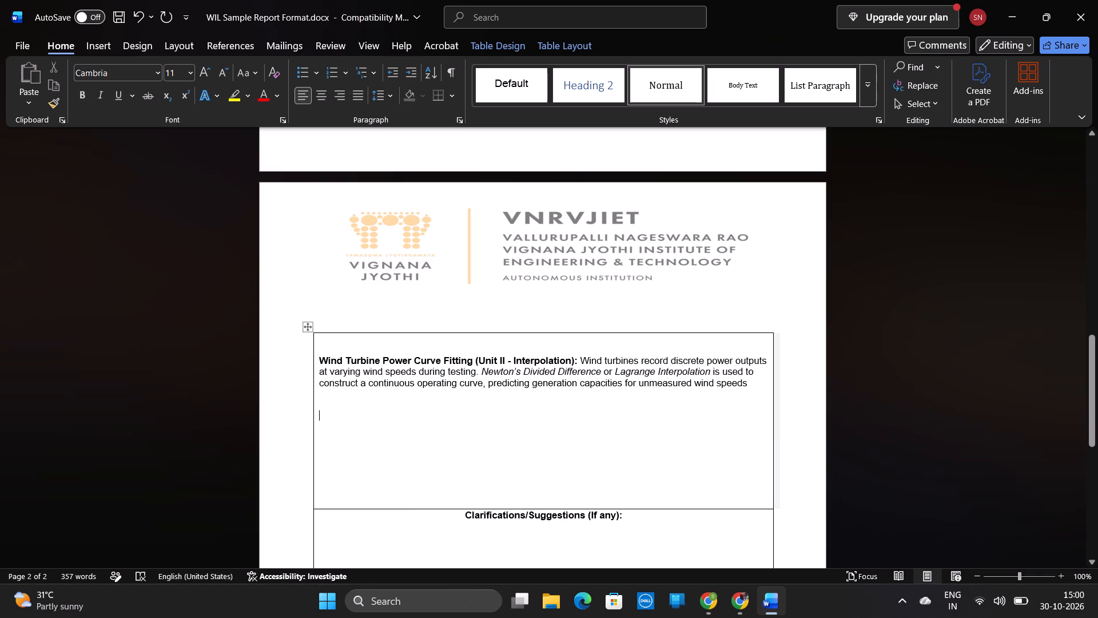
left_click(327, 395)
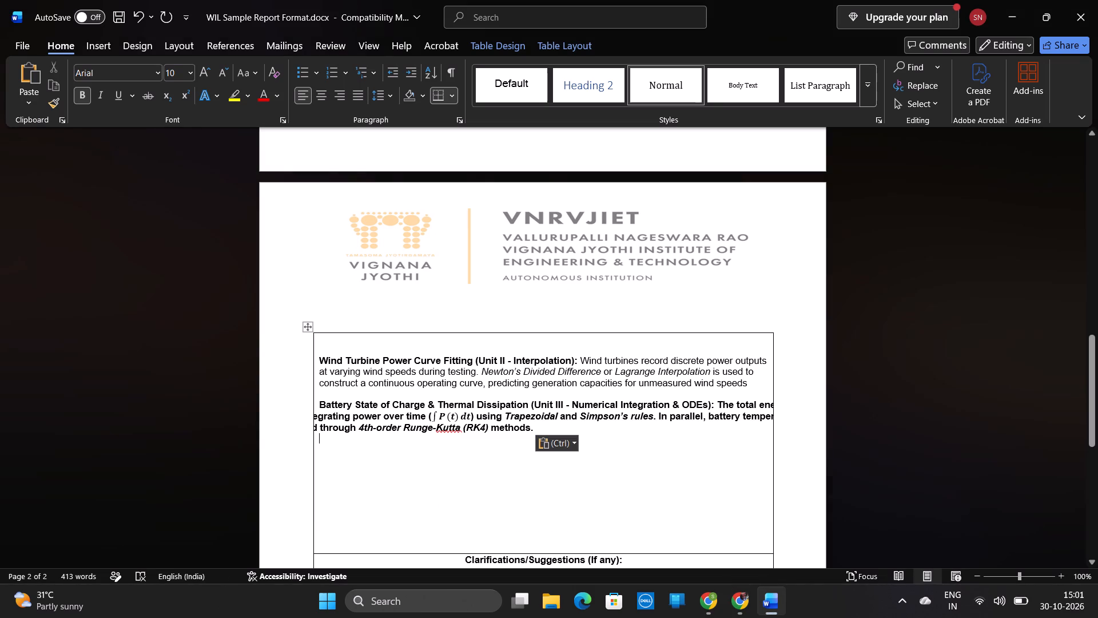
Justify the Battery State of Charge & Thermal Dissipation paragraph, remove its bold, and set its font to Times New Roman.
left_click_drag(320, 403, 559, 430)
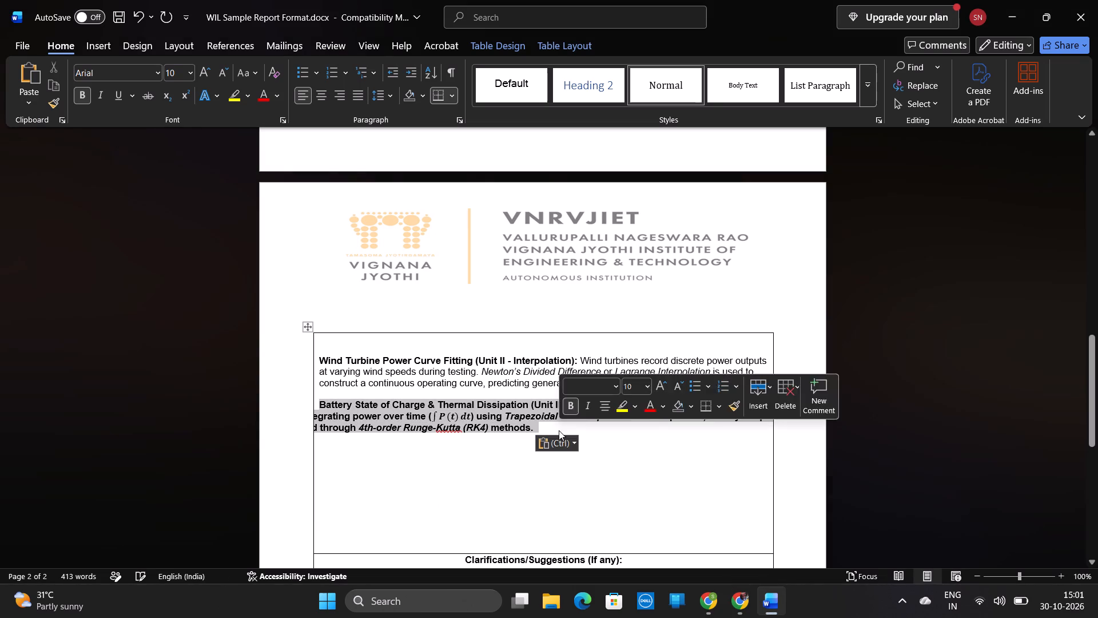
left_click(360, 94)
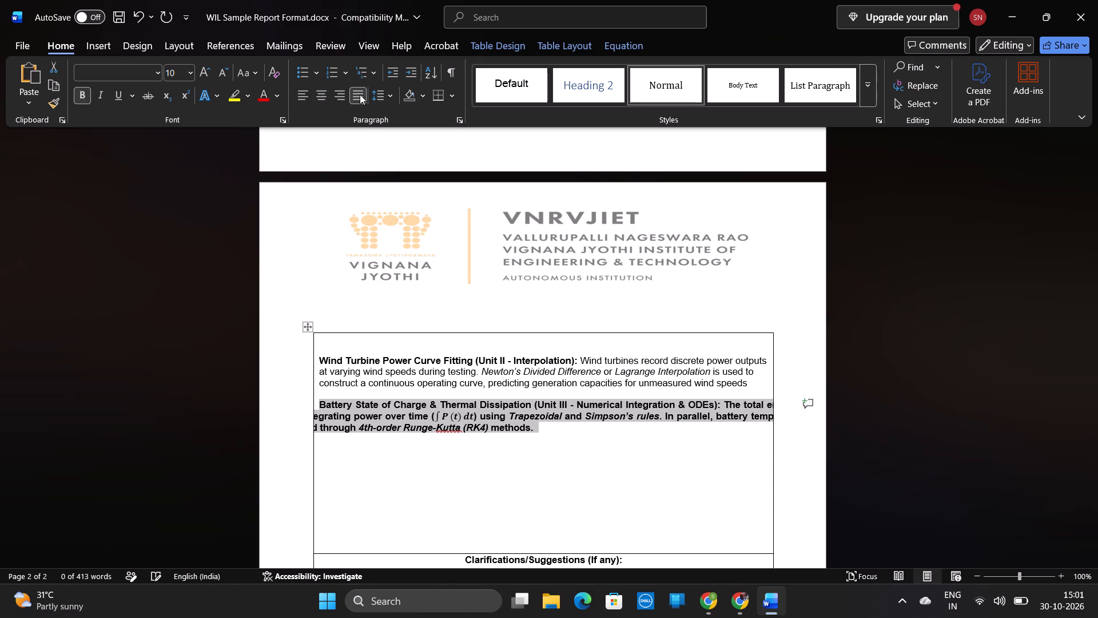
left_click(81, 98)
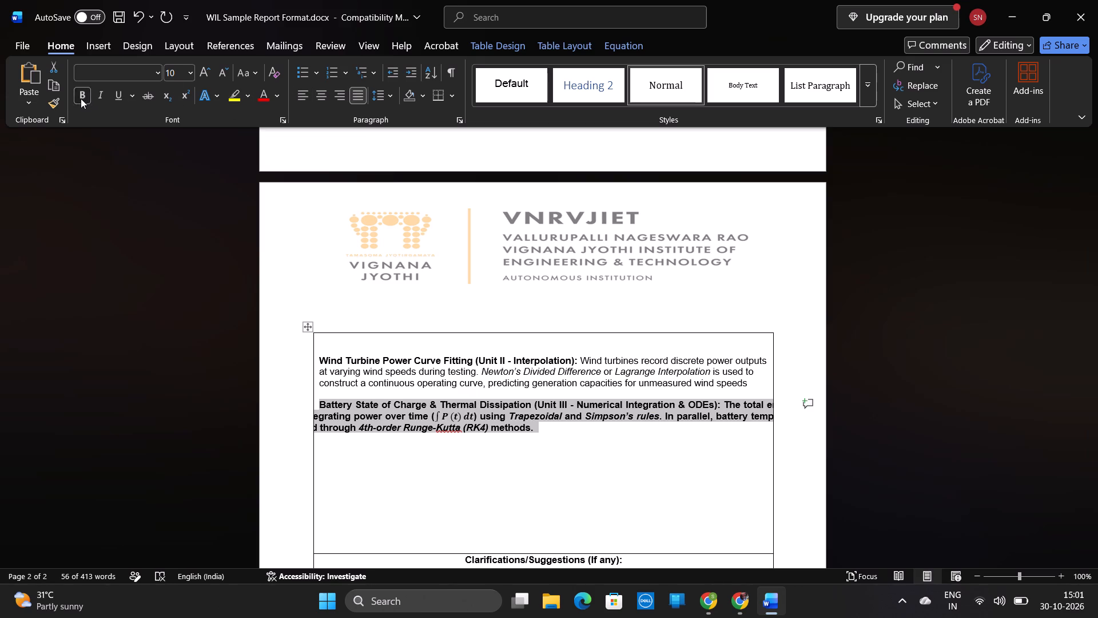
left_click(156, 73)
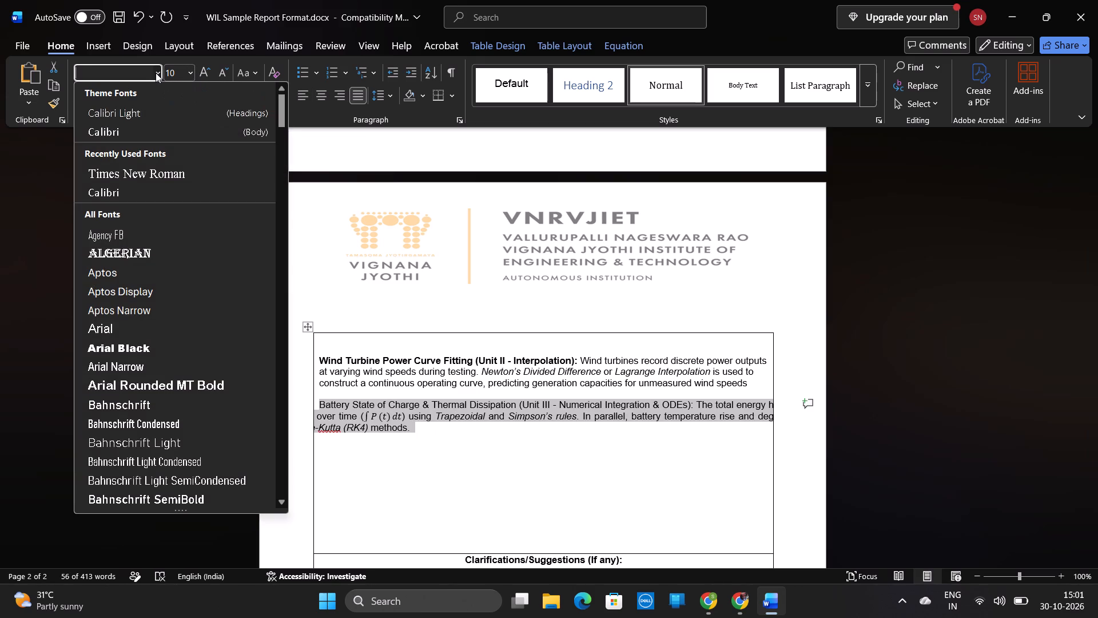
left_click(156, 176)
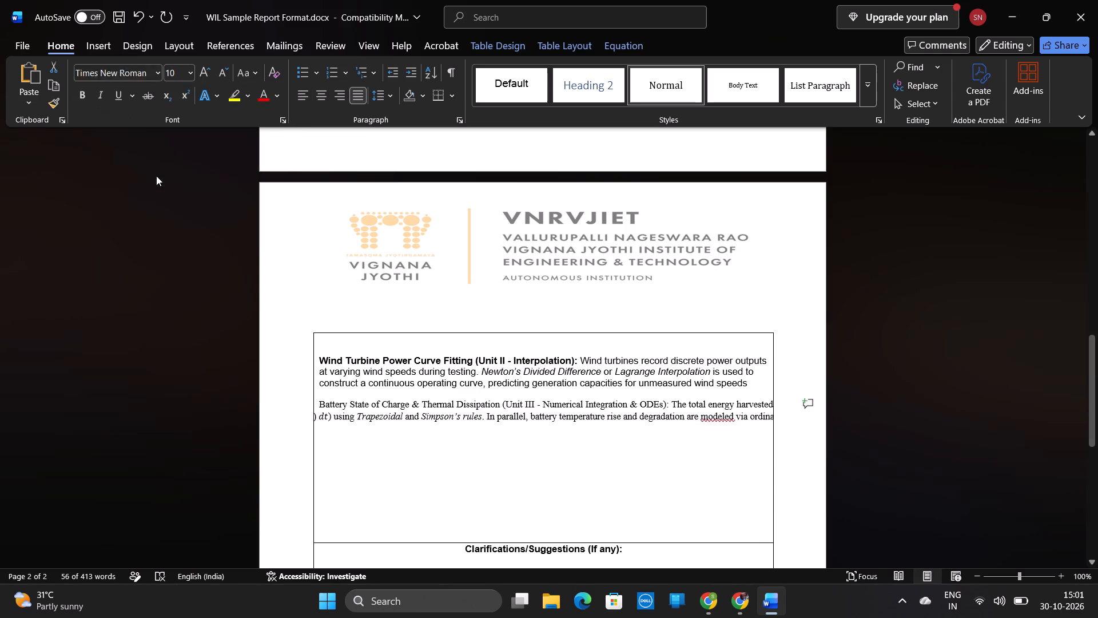
left_click(595, 405)
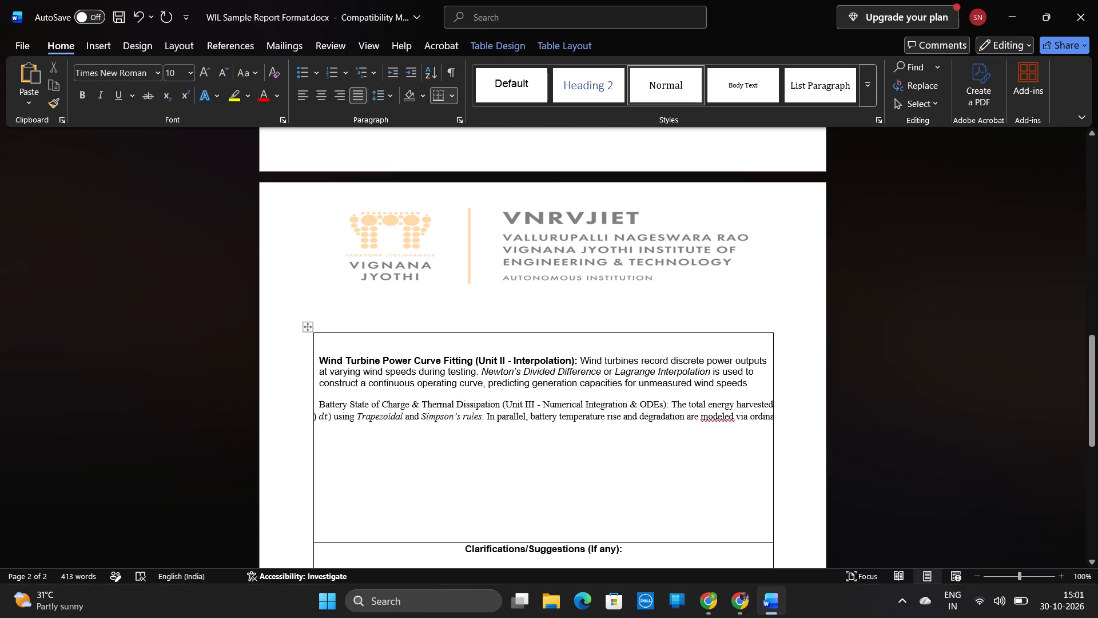
scroll(749, 385, "up", 4)
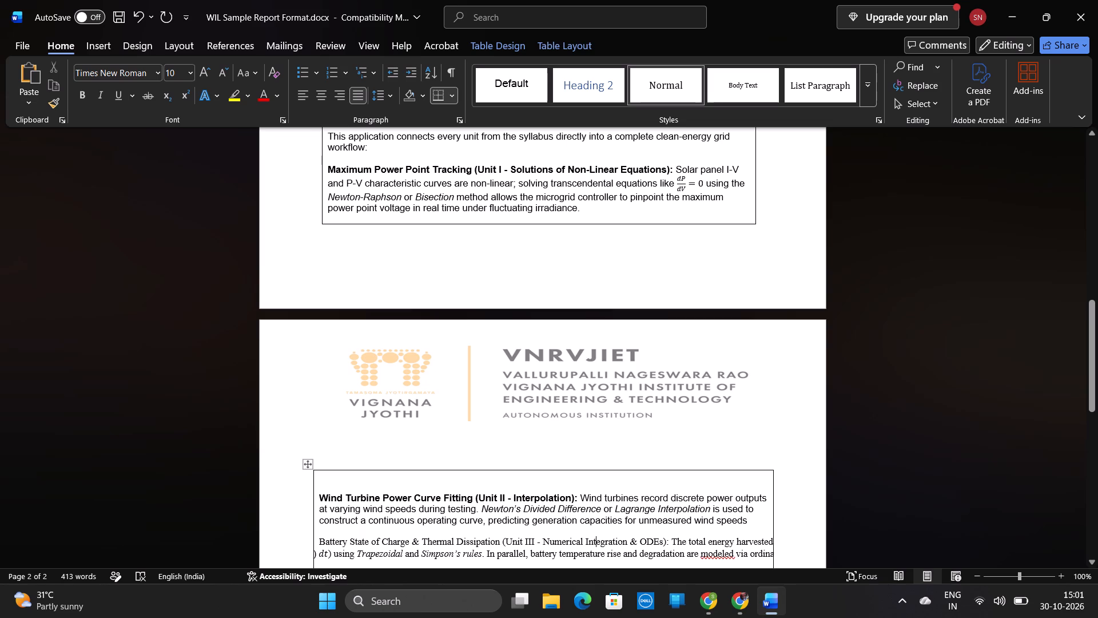
Undo the Times New Roman font change on the Battery State of Charge & Thermal Dissipation paragraph.
scroll(624, 496, "up", 11)
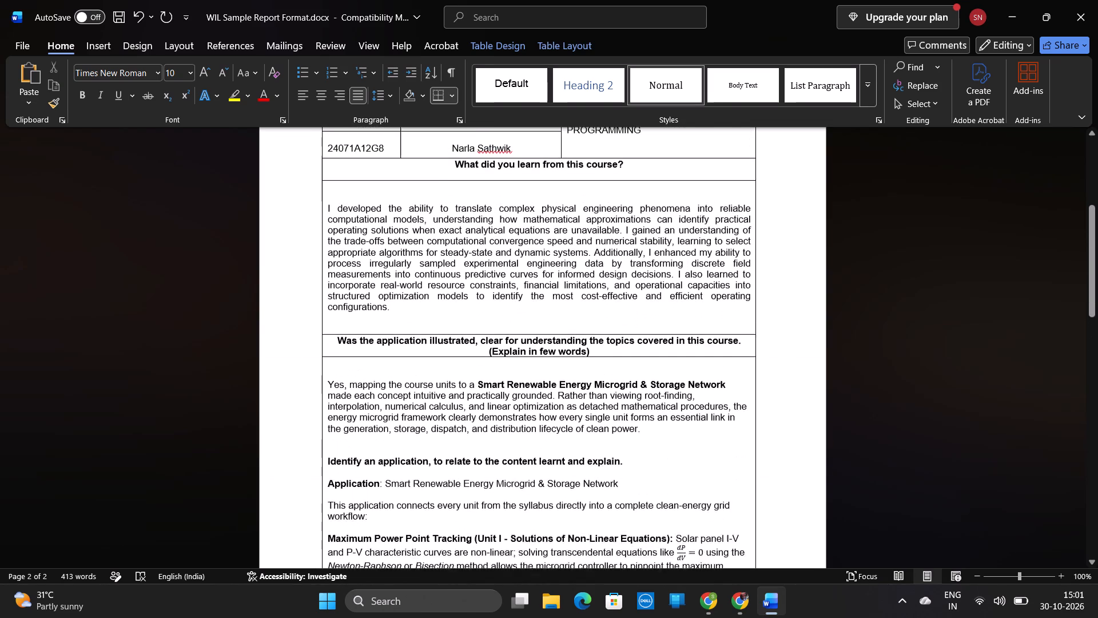
scroll(624, 496, "down", 14)
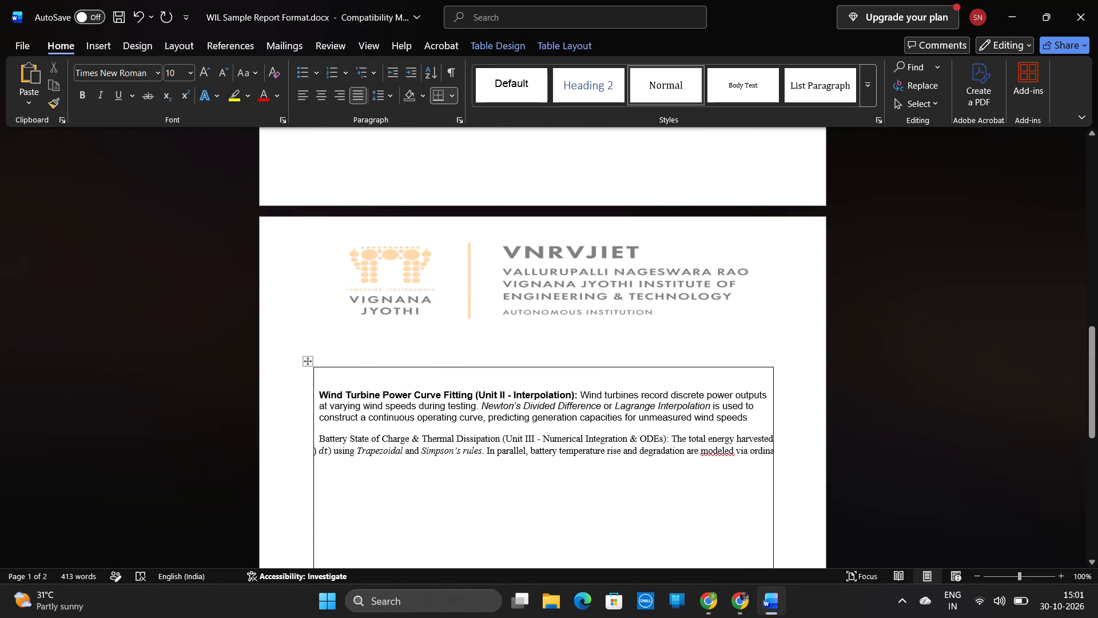
key("ctrl+z")
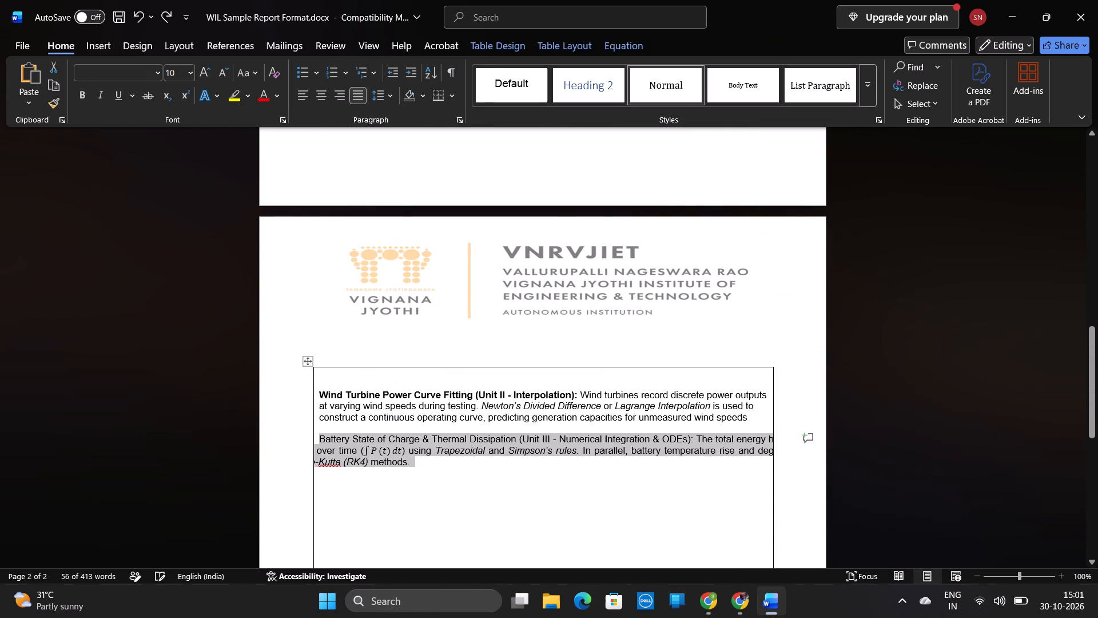
left_click(448, 447)
left_click(419, 446)
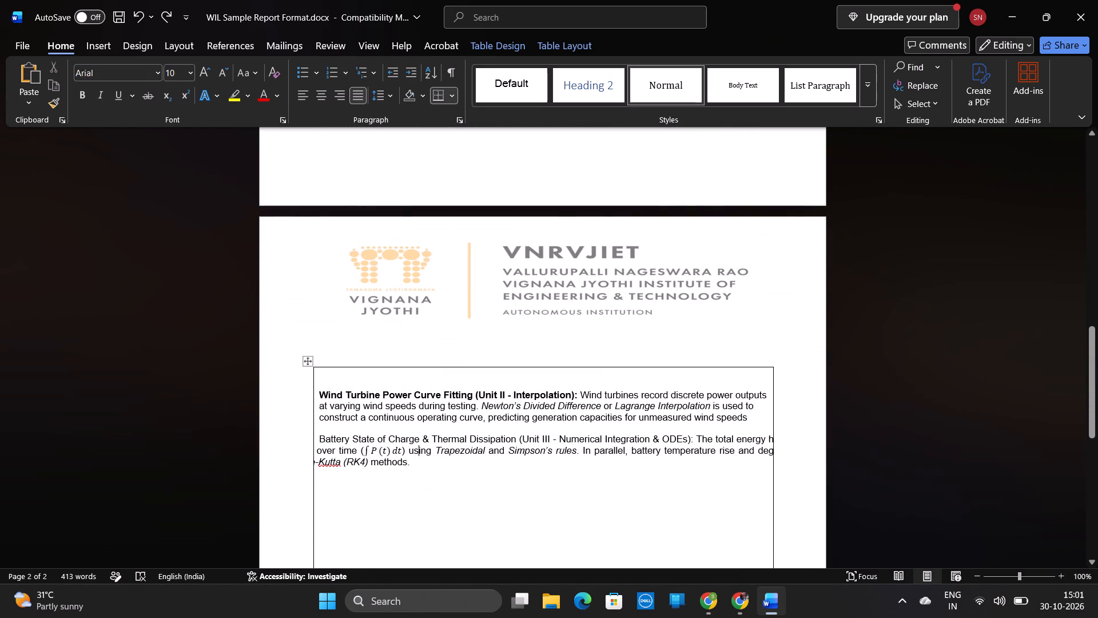
left_click(431, 411)
left_click(424, 445)
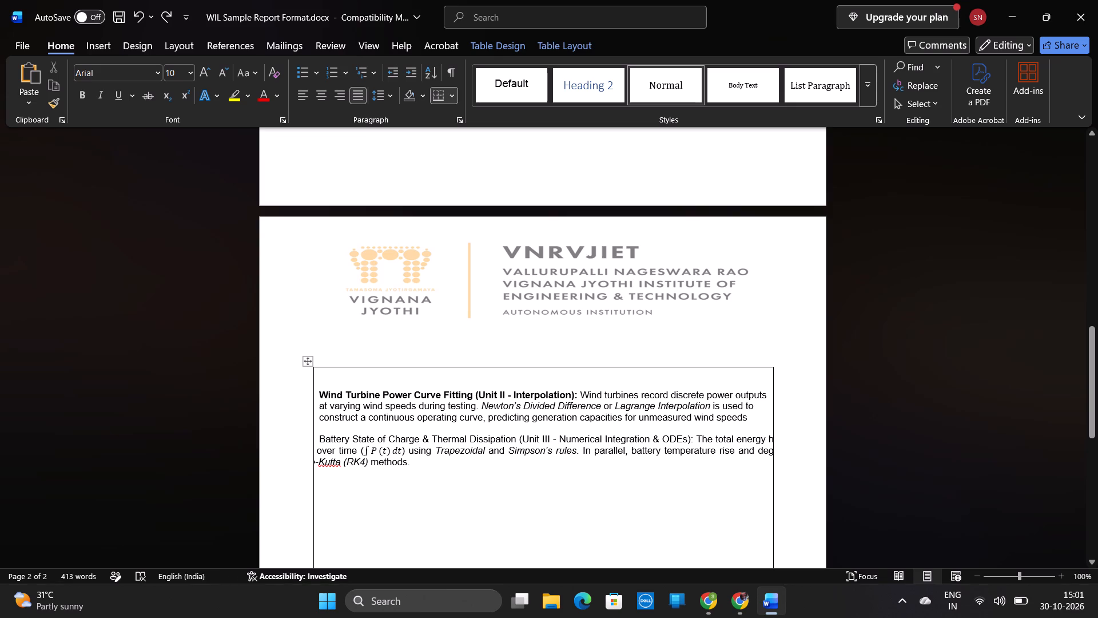
Bold the heading "Battery State of Charge & Thermal Dissipation (Unit III - Numerical Integration & ODEs):".
left_click_drag(689, 439, 536, 434)
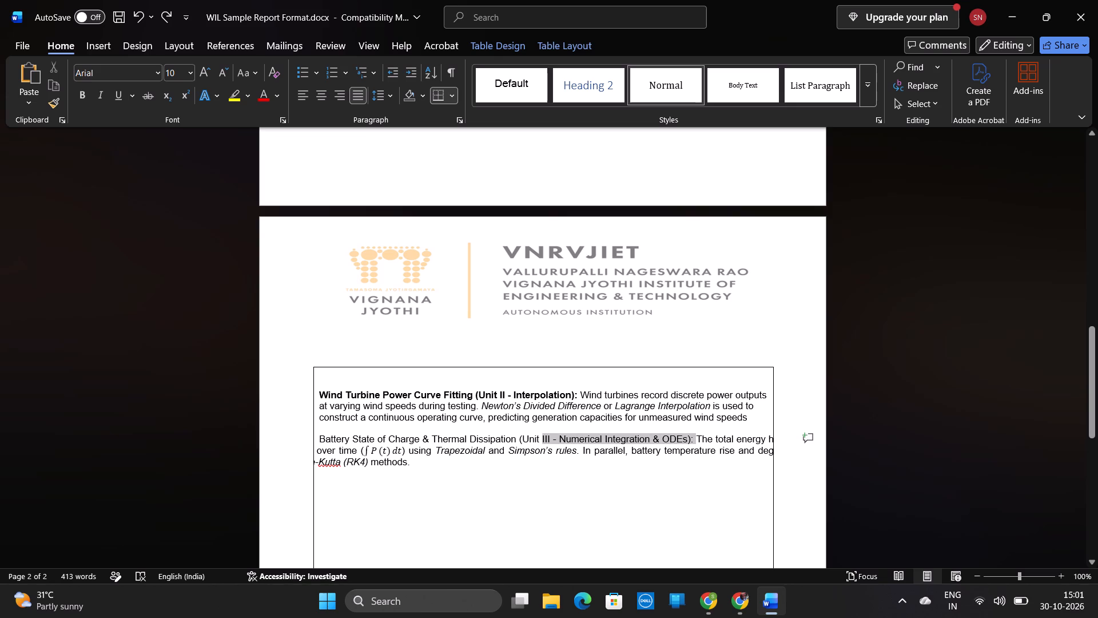
left_click_drag(536, 434, 321, 439)
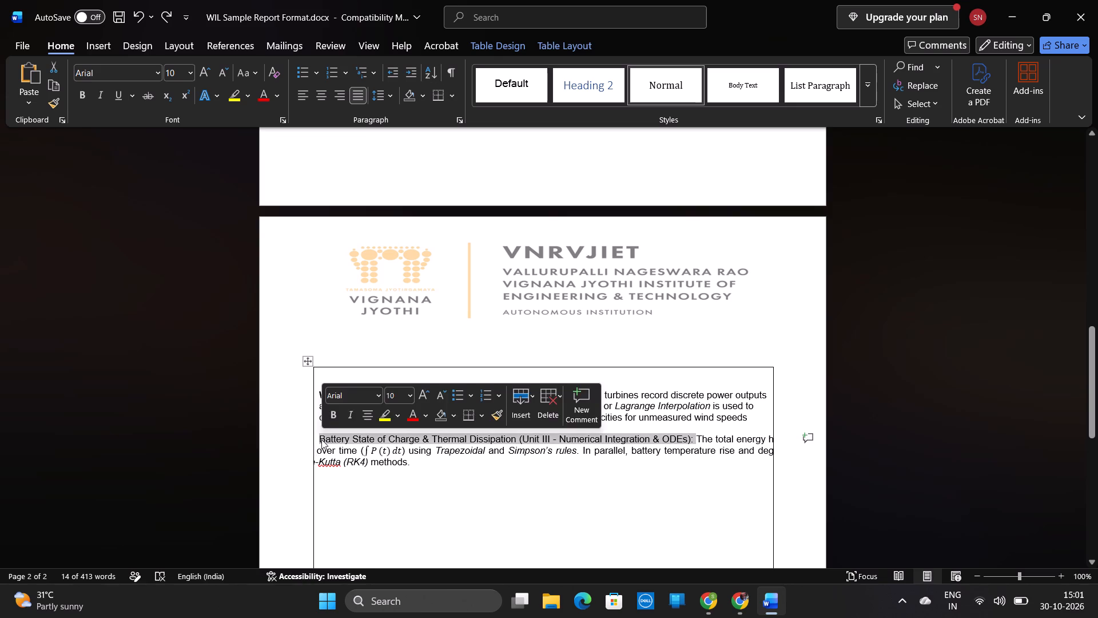
key("ctrl+b")
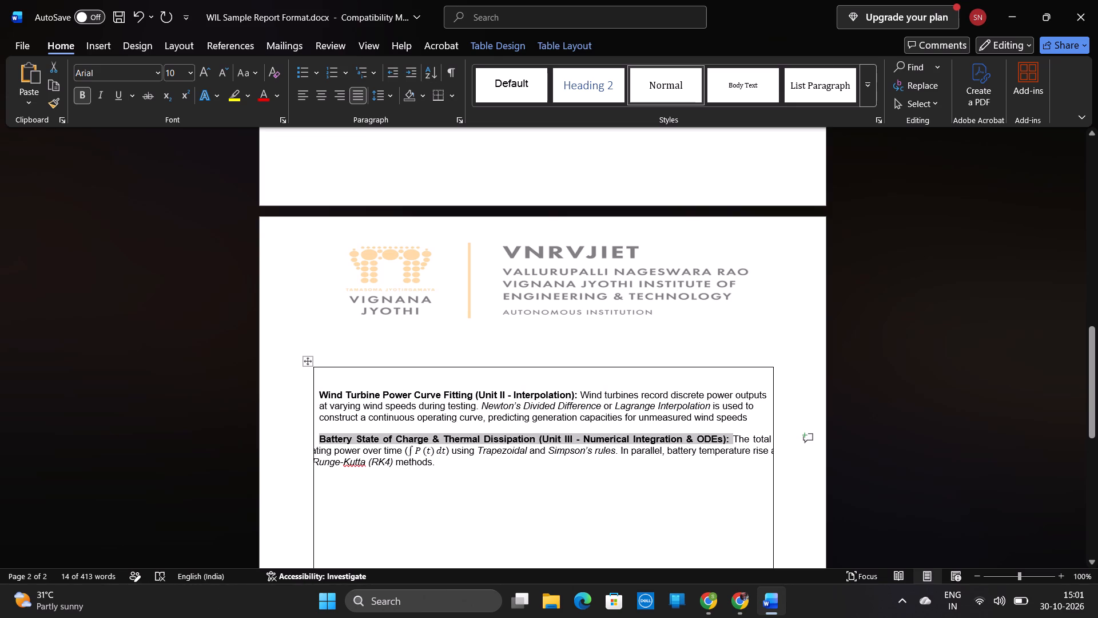
Break the Battery paragraph after its bold heading, "by integrating", "temperature rise" and "solved through", removing the space before "The total energy".
left_click(730, 437)
key("Return")
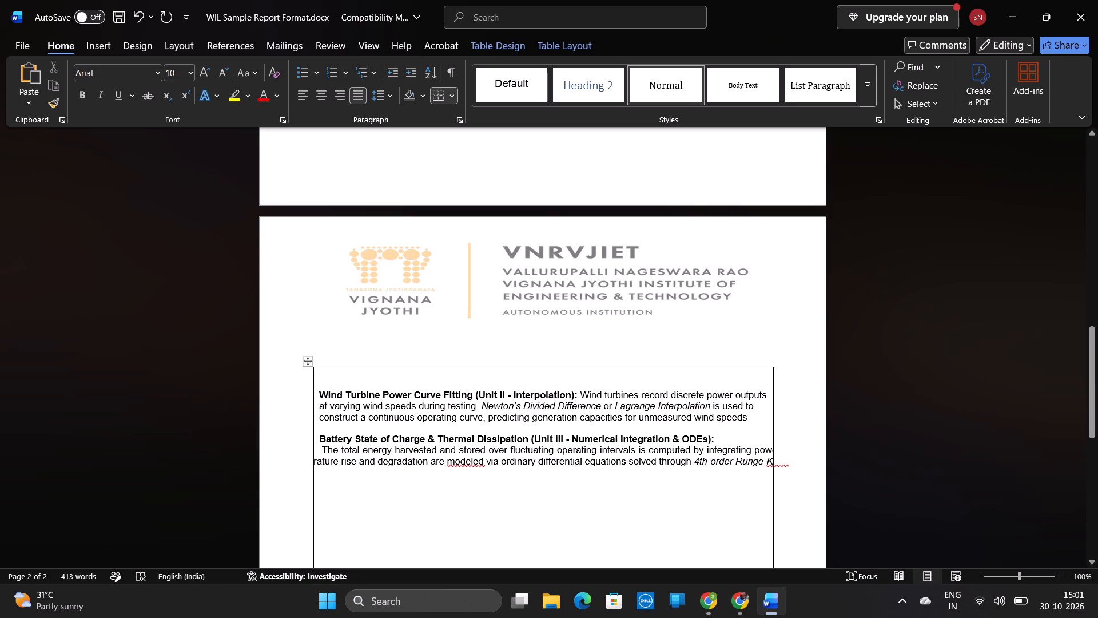
key("BackSpace")
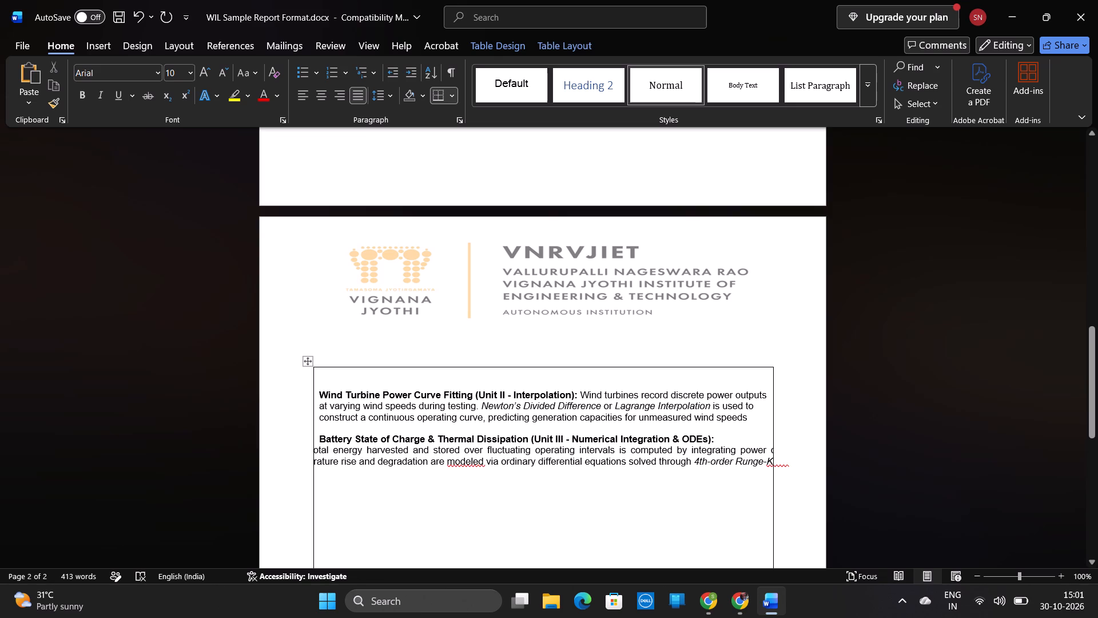
key("ctrl+z")
key("Right")
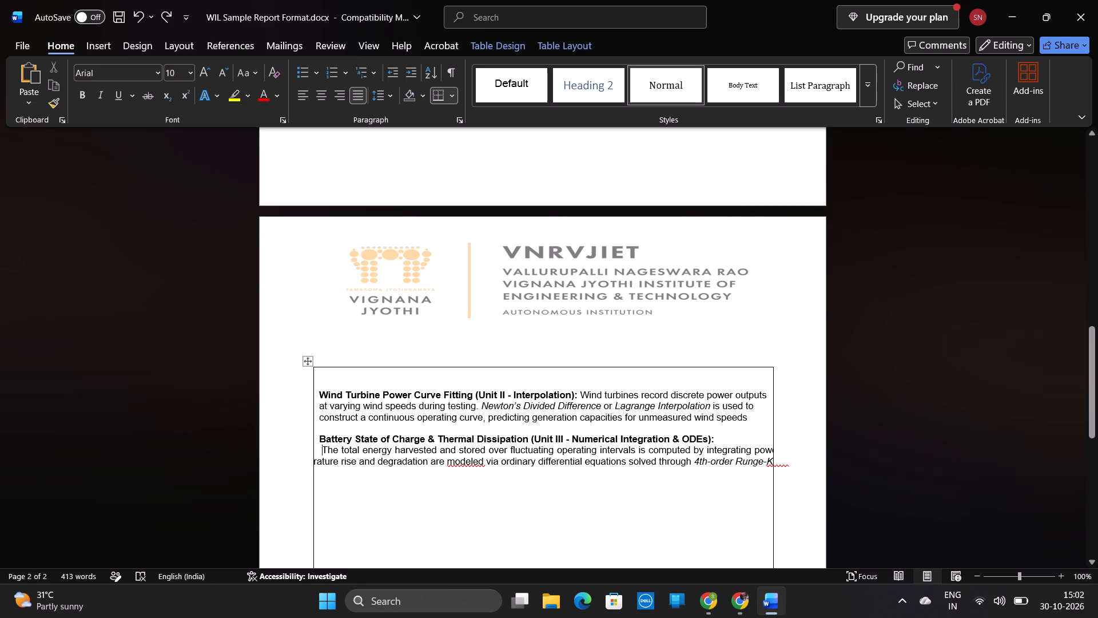
key("BackSpace")
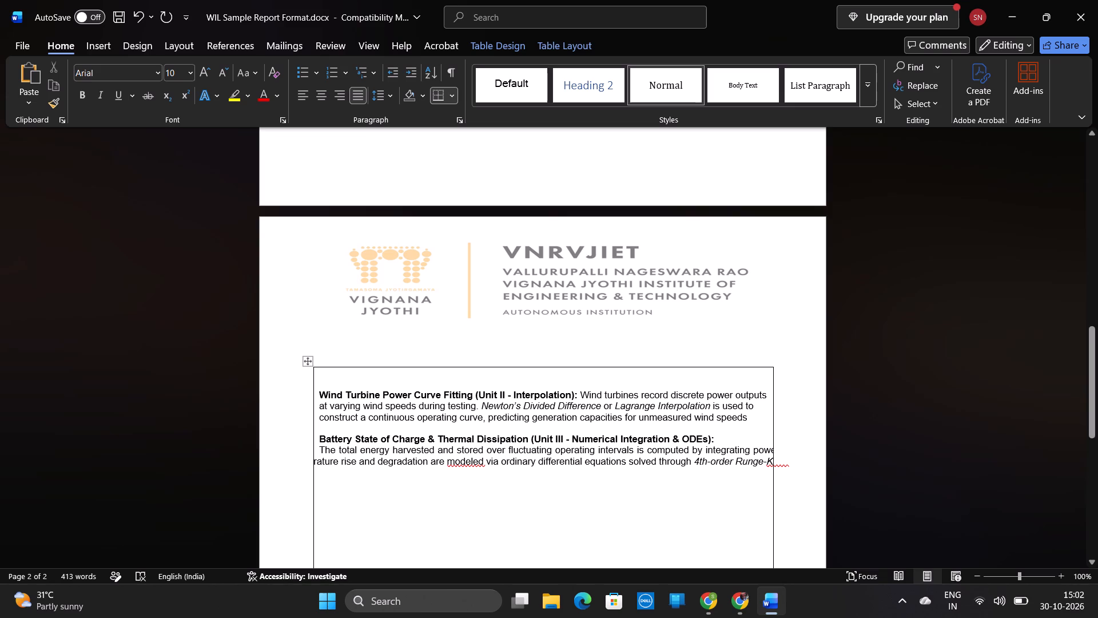
left_click(748, 448)
key("Return")
left_click(761, 459)
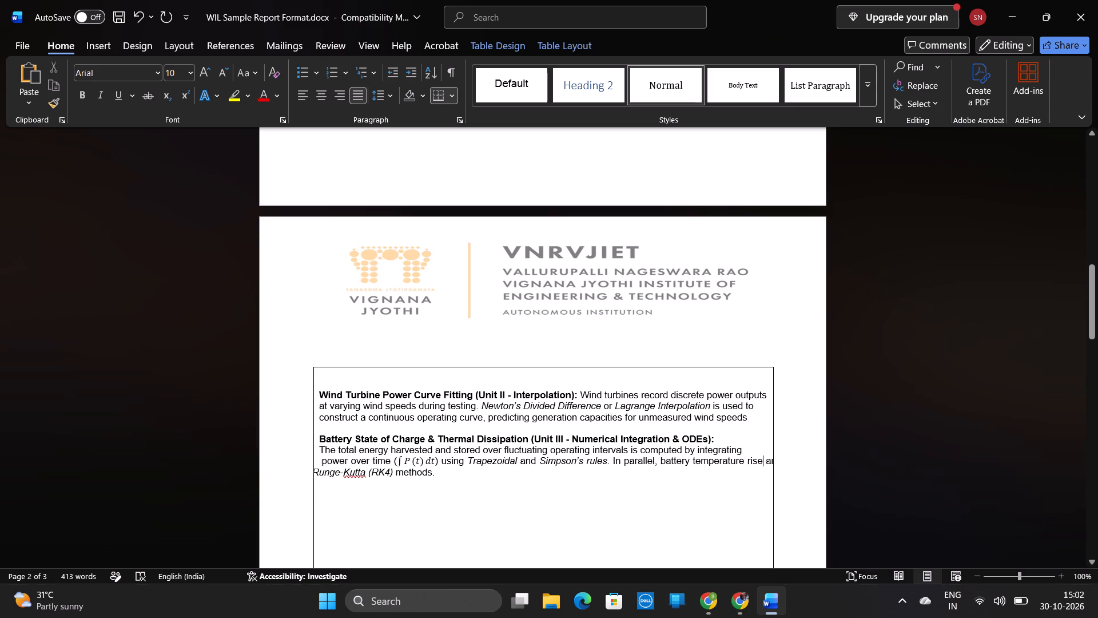
key("Return")
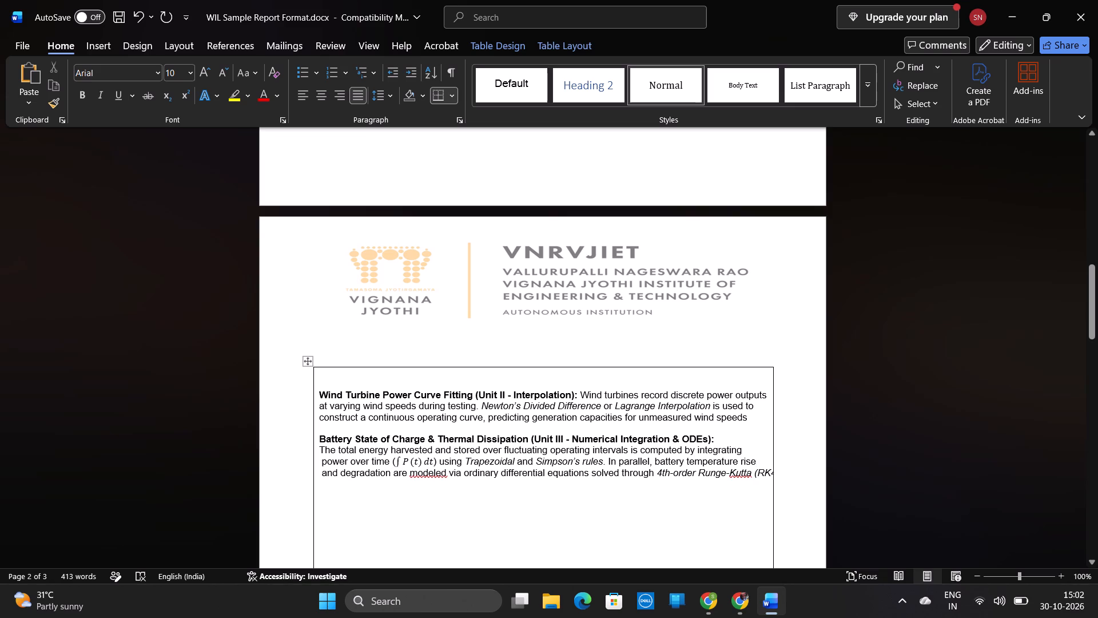
left_click(655, 469)
key("Return")
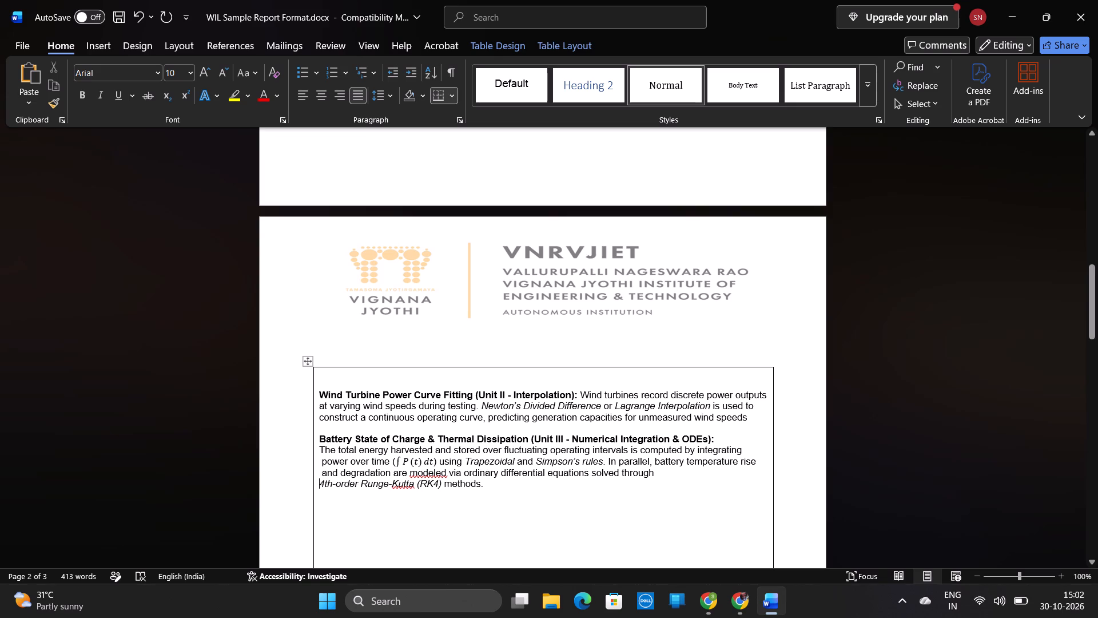
Review the layout below the Battery paragraph, including the Clarifications/Suggestions row and the third page.
scroll(553, 491, "down", 18)
scroll(554, 494, "up", 5)
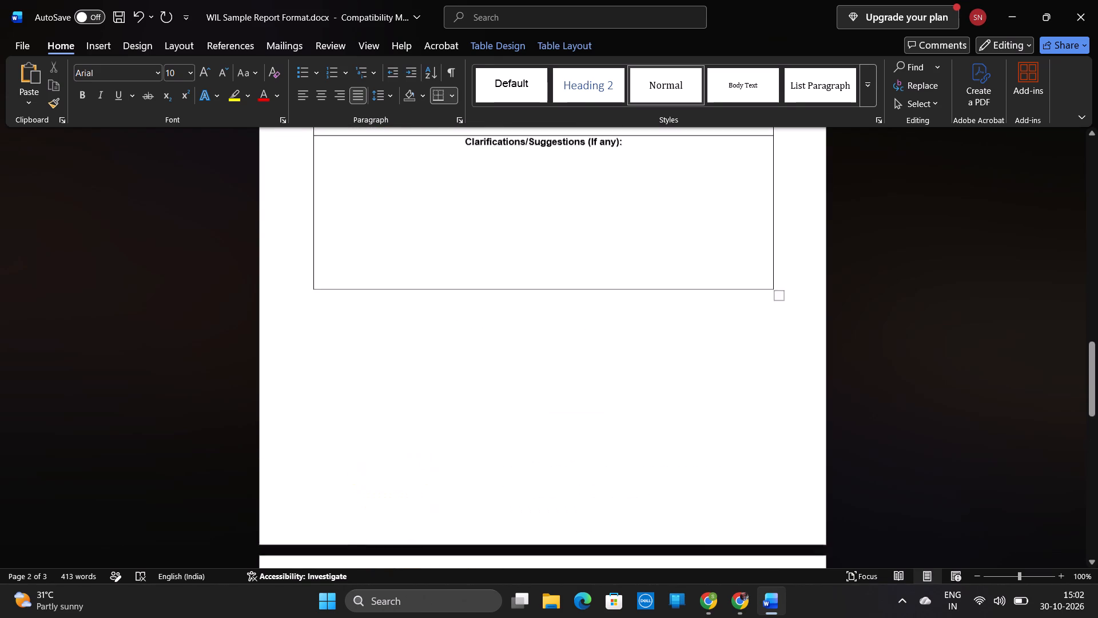
scroll(554, 494, "down", 18)
scroll(549, 529, "up", 8)
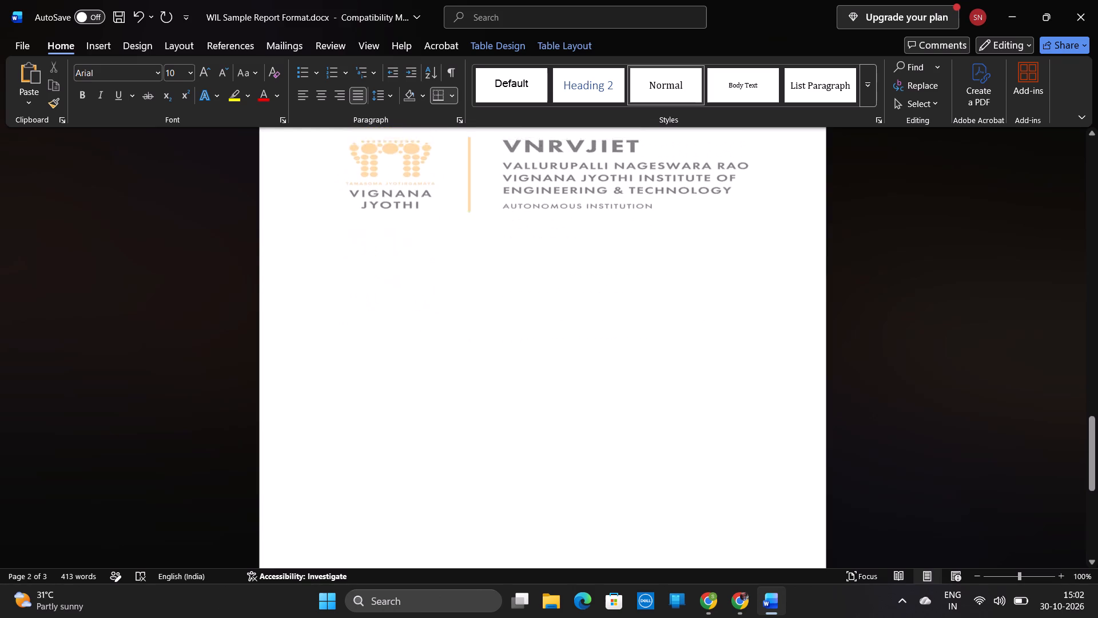
scroll(542, 513, "up", 14)
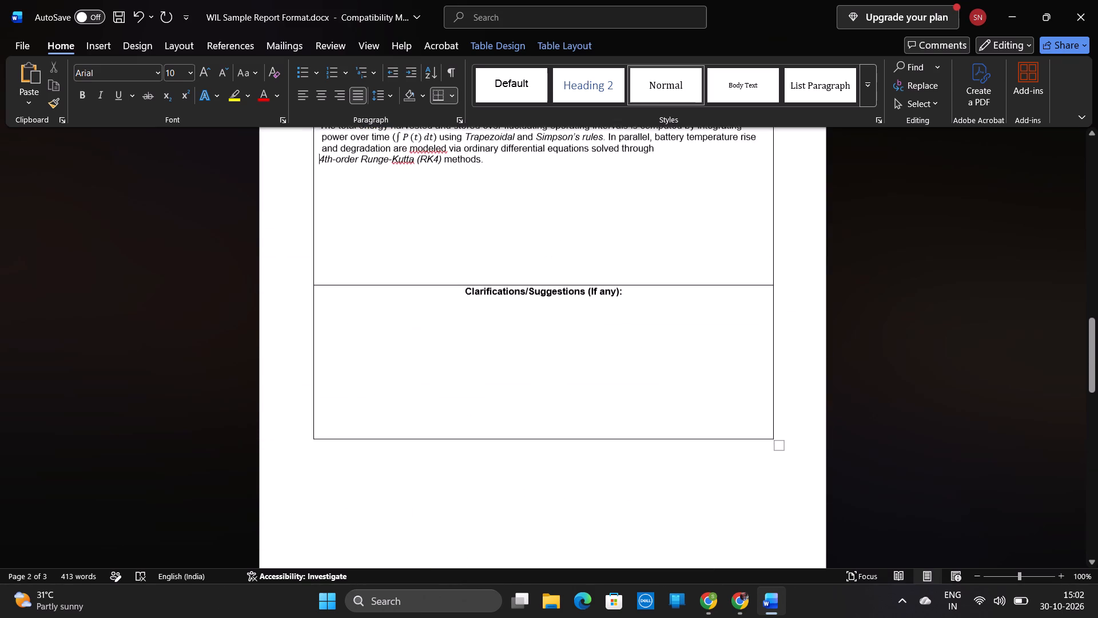
scroll(540, 512, "up", 4)
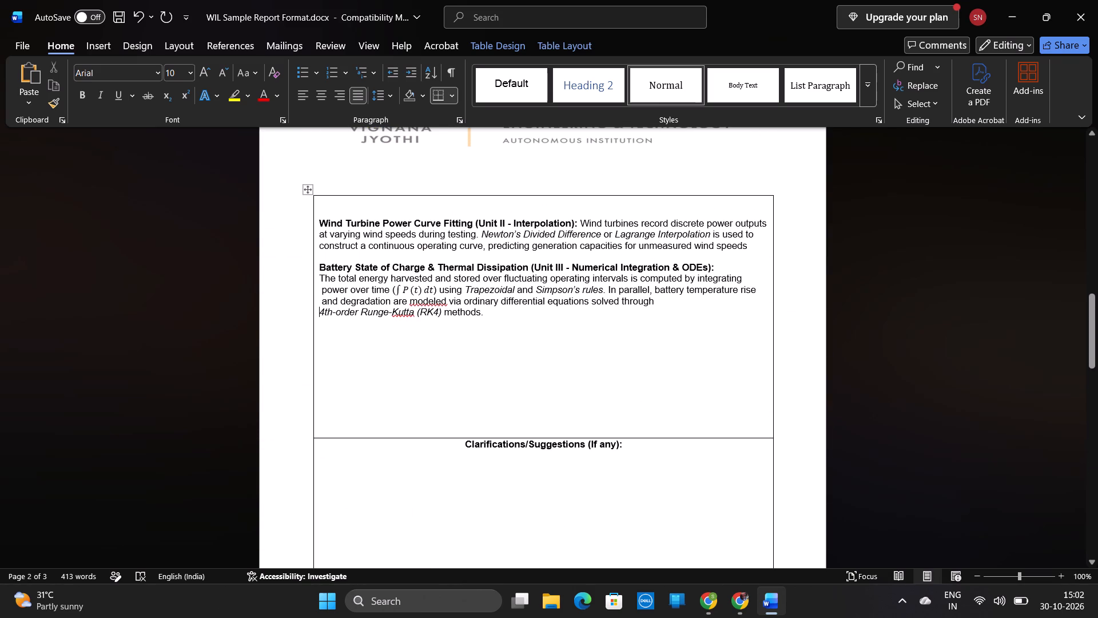
scroll(482, 369, "down", 2)
scroll(482, 369, "up", 4)
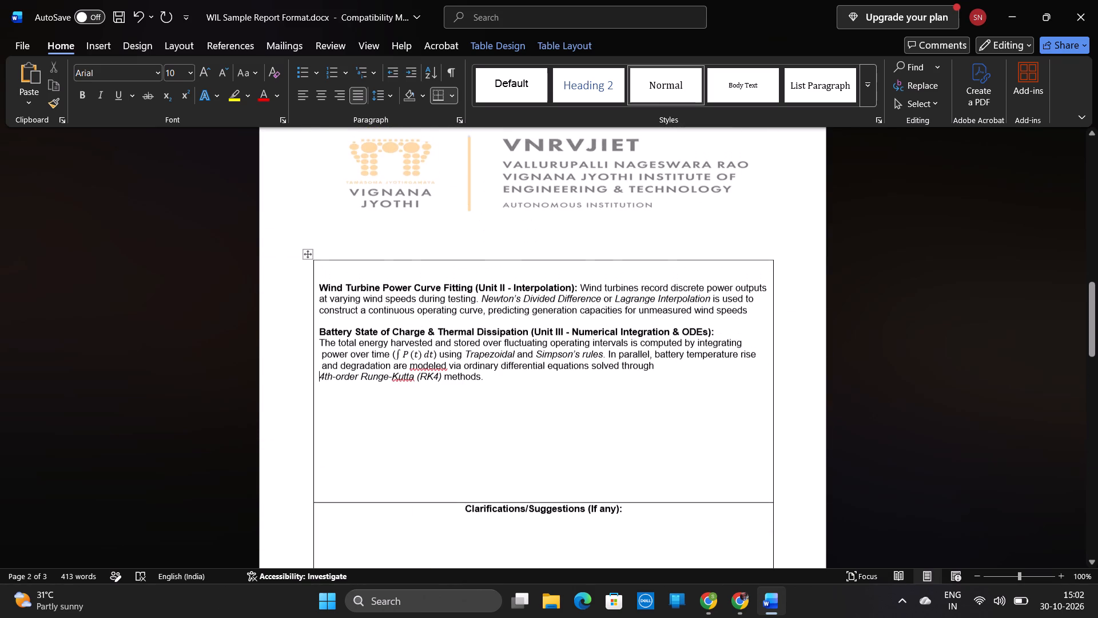
Delete the "Clarifications/Suggestions (If any):" heading and the blank lines beneath it in the table's last row.
scroll(482, 369, "down", 5)
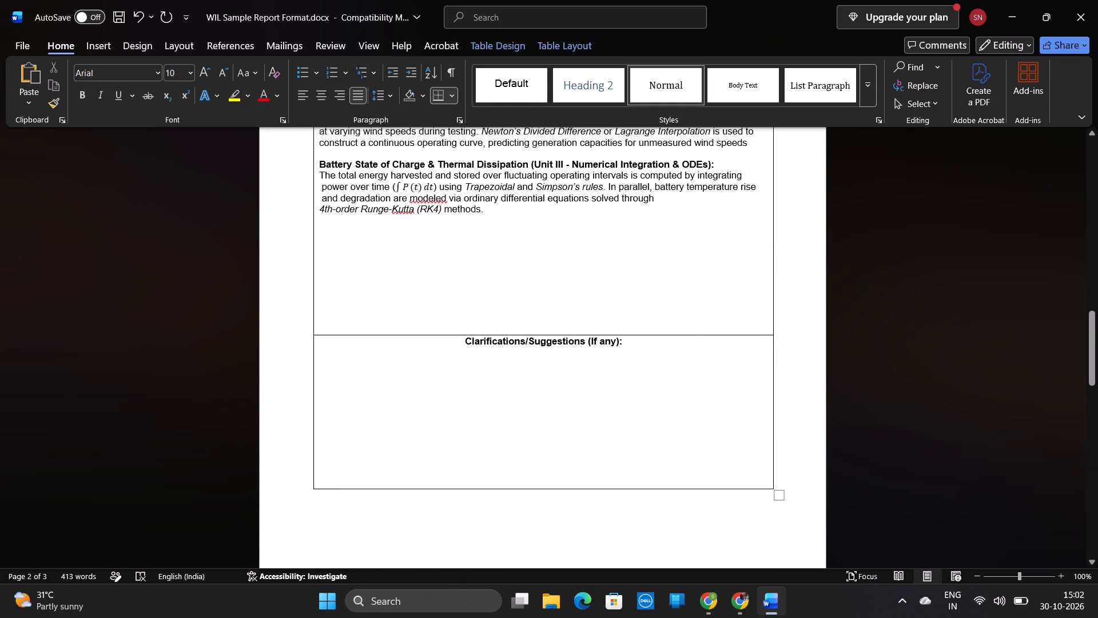
left_click(463, 343)
key("Delete")
key("Delete")
key("Delete")
key("Delete")
key("Delete")
key("Delete")
key("Delete")
key("Delete")
key("Delete")
key("Delete")
key("Delete")
key("Delete")
key("Delete")
key("Delete")
key("Delete")
key("Delete")
key("Delete")
key("Delete")
key("Delete")
key("Delete")
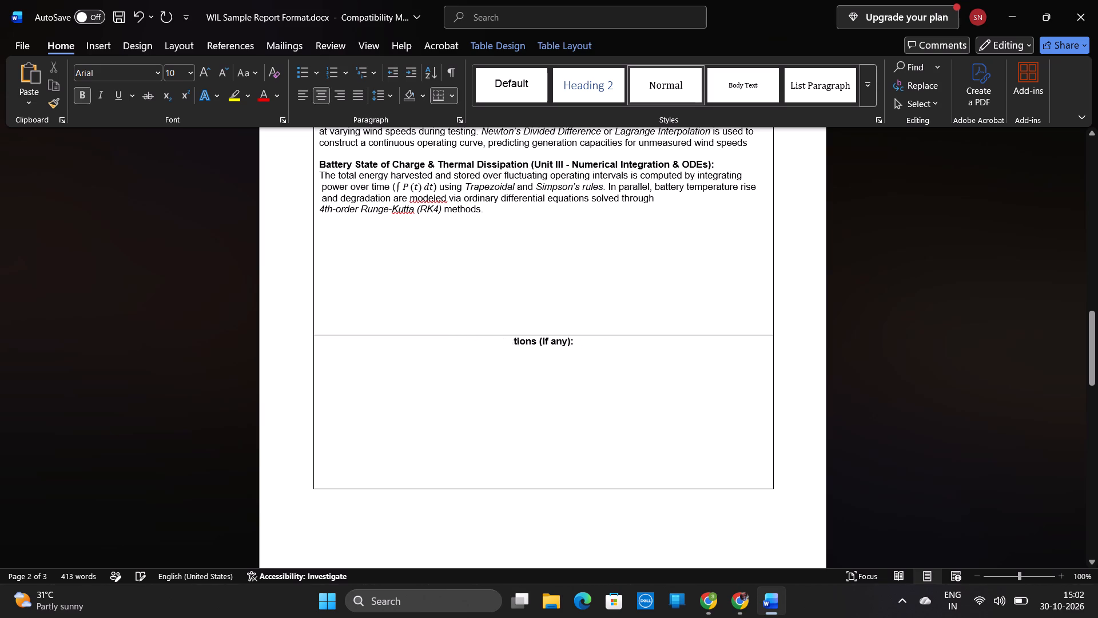
key("Delete")
key("Delete")
key("Delete")
key("Delete")
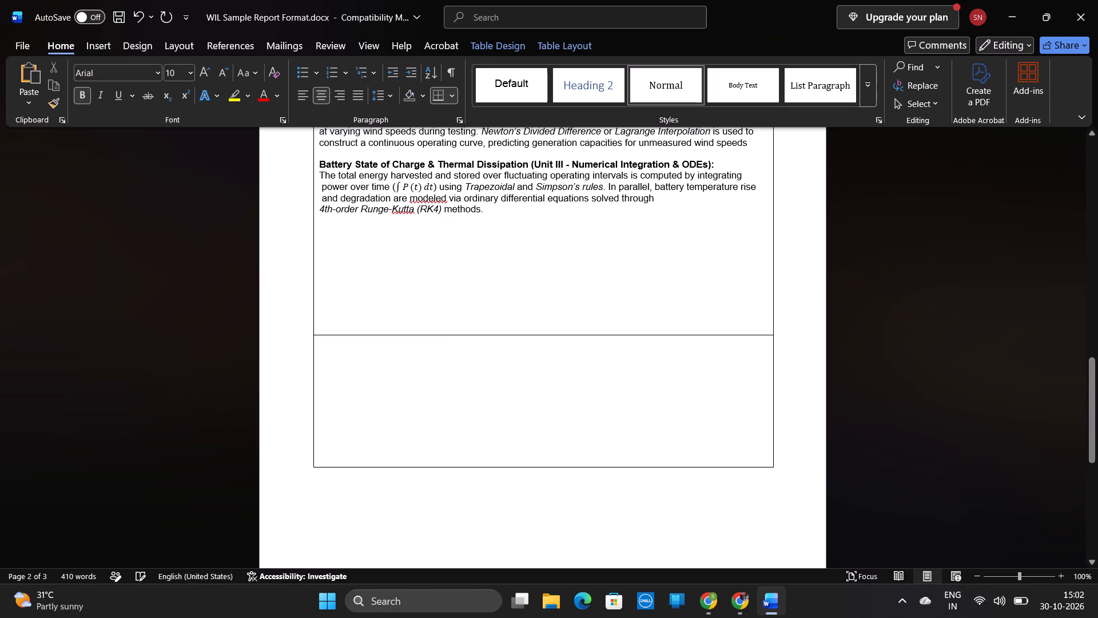
key("Delete")
key("Delete")
key("Delete")
key("Delete")
key("Delete")
key("Delete")
key("Delete")
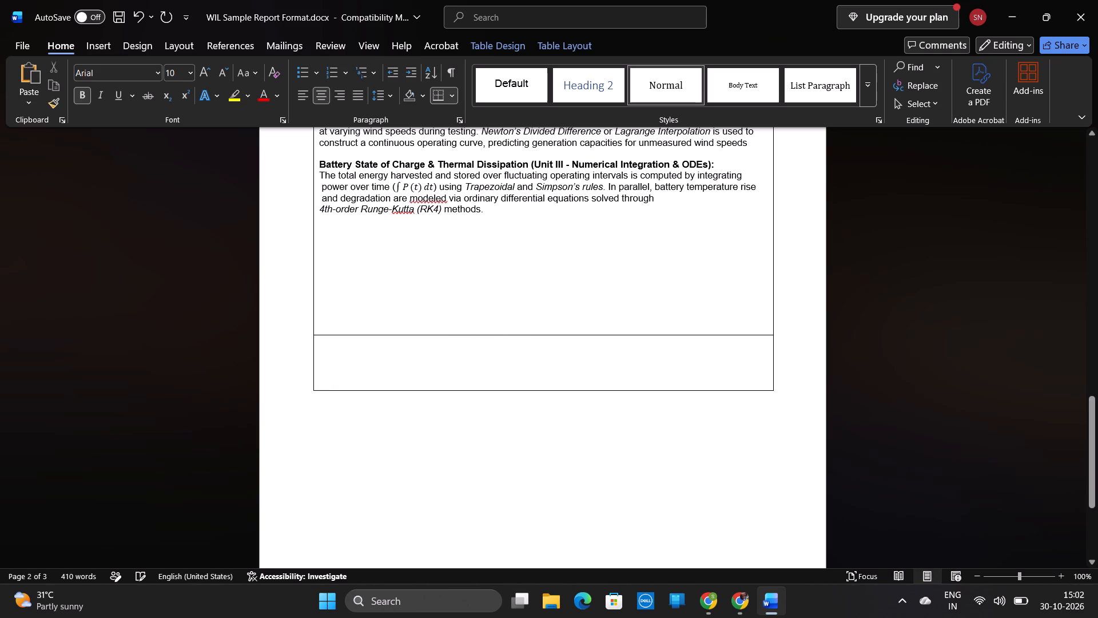
key("Delete")
key("Delete")
key("Delete")
key("Delete")
key("Delete")
key("Delete")
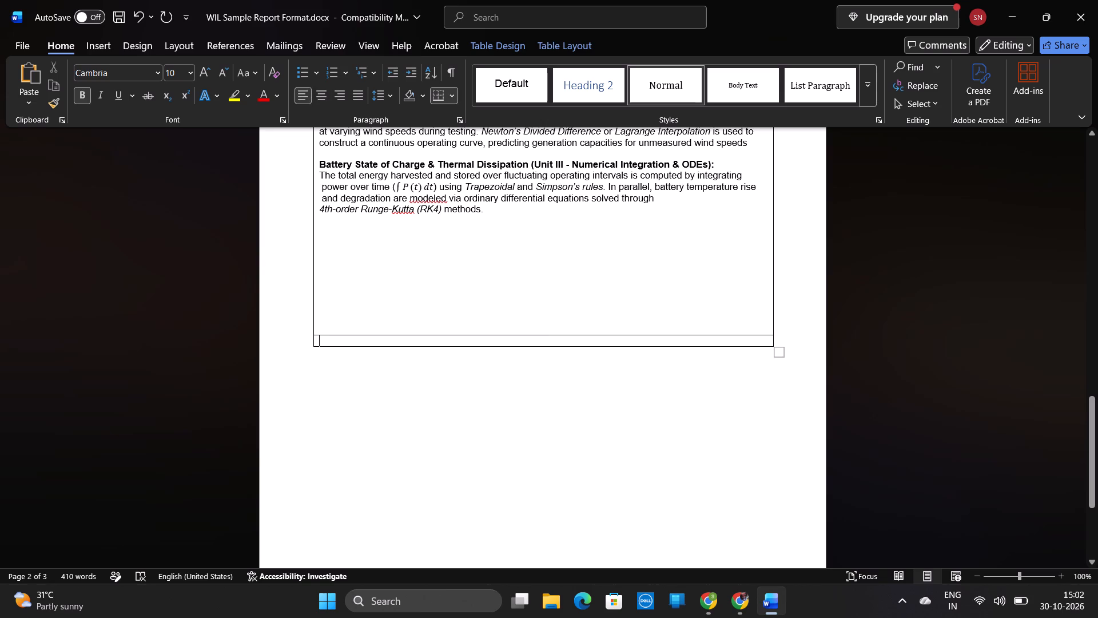
Extend the empty last table row with blank lines down to the bottom of the second page.
key("Return")
key("Return")
key("Return")
key("Return")
key("Return")
key("Return")
key("Return")
key("Return")
key("Return")
key("Return")
key("Return")
key("Return")
key("Return")
key("Return")
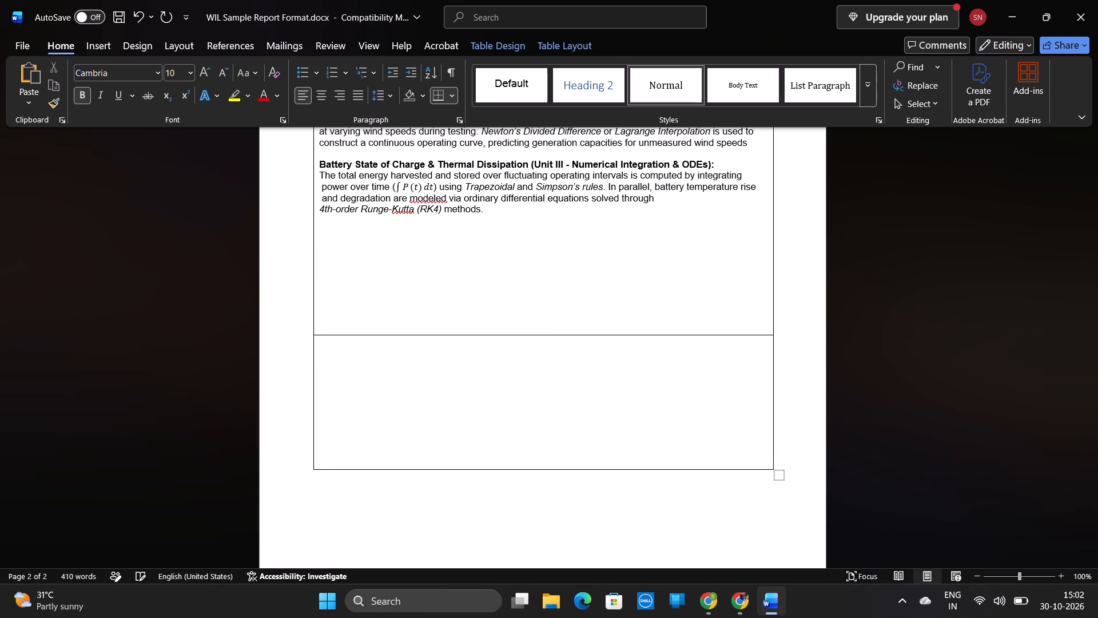
key("Return")
key("Return")
key("Return")
key("Return")
scroll(463, 343, "down", 4)
key("Return")
key("Return")
key("Return")
key("Return")
key("Return")
key("Return")
scroll(463, 343, "down", 1)
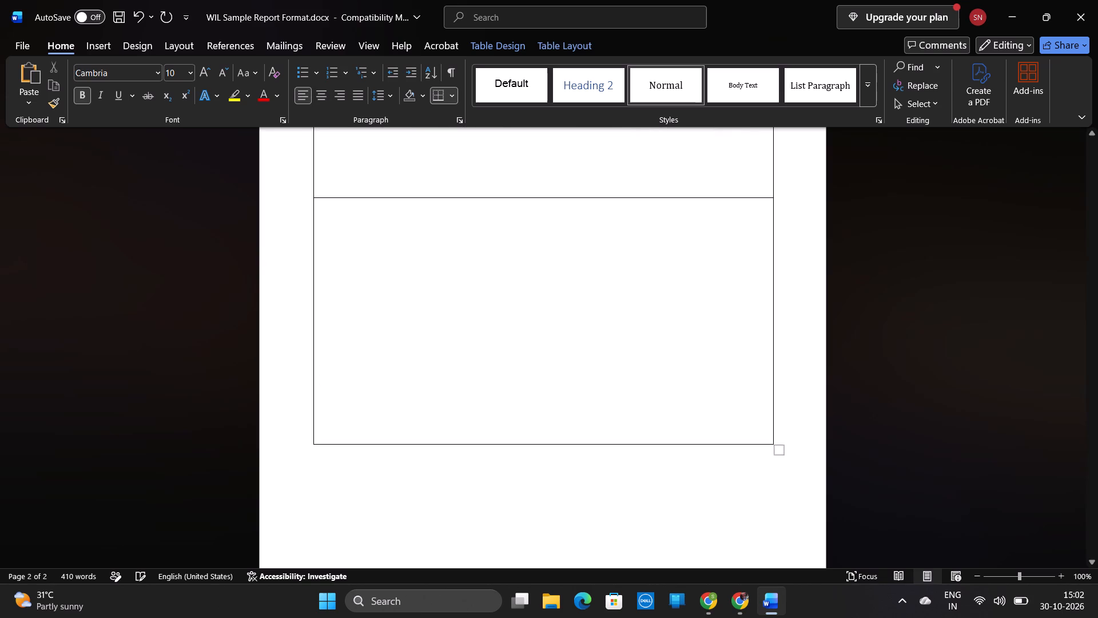
scroll(463, 343, "down", 2)
key("Return")
key("Return")
key("Return")
key("Return")
key("Return")
key("Return")
key("Return")
key("Return")
key("Return")
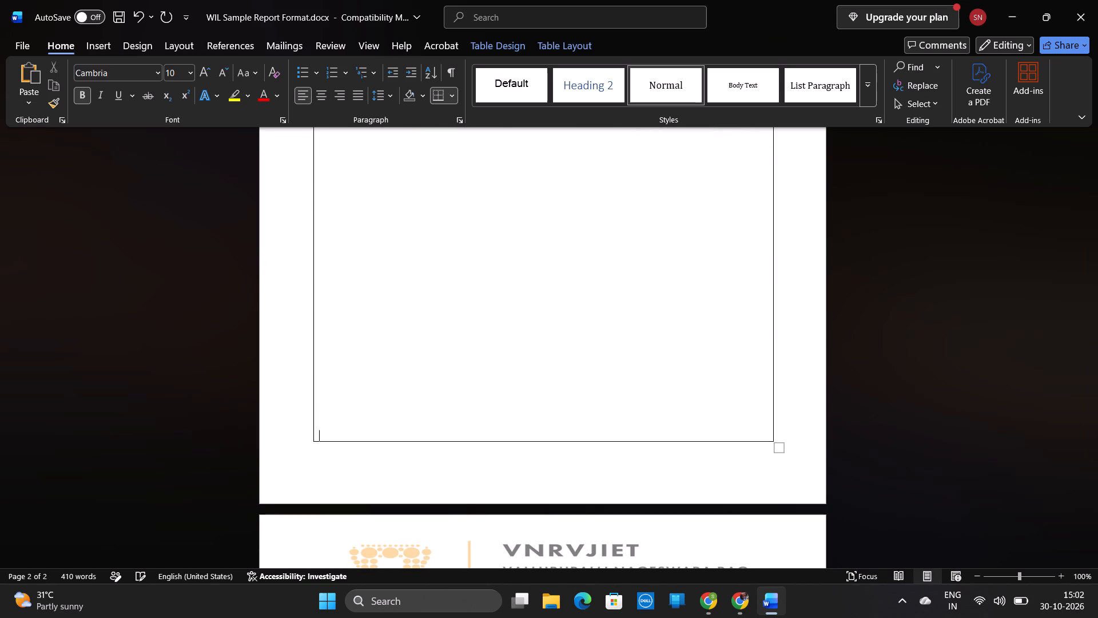
key("Return")
key("Return")
key("BackSpace")
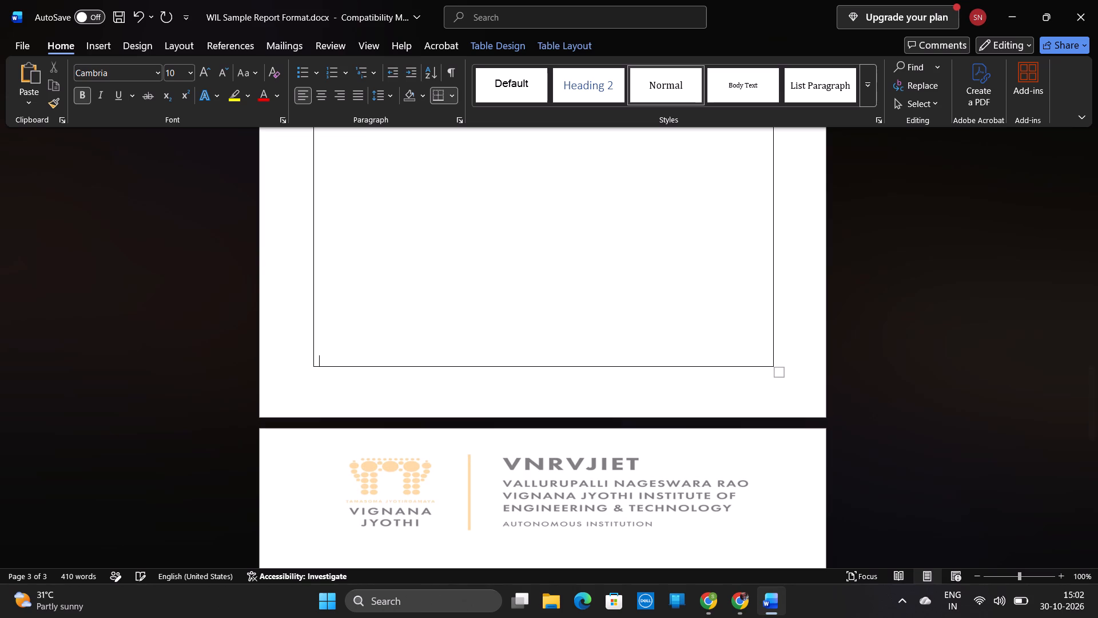
Delete the blank lines on the third page below the end of the table.
scroll(463, 343, "down", 6)
left_click(94, 244)
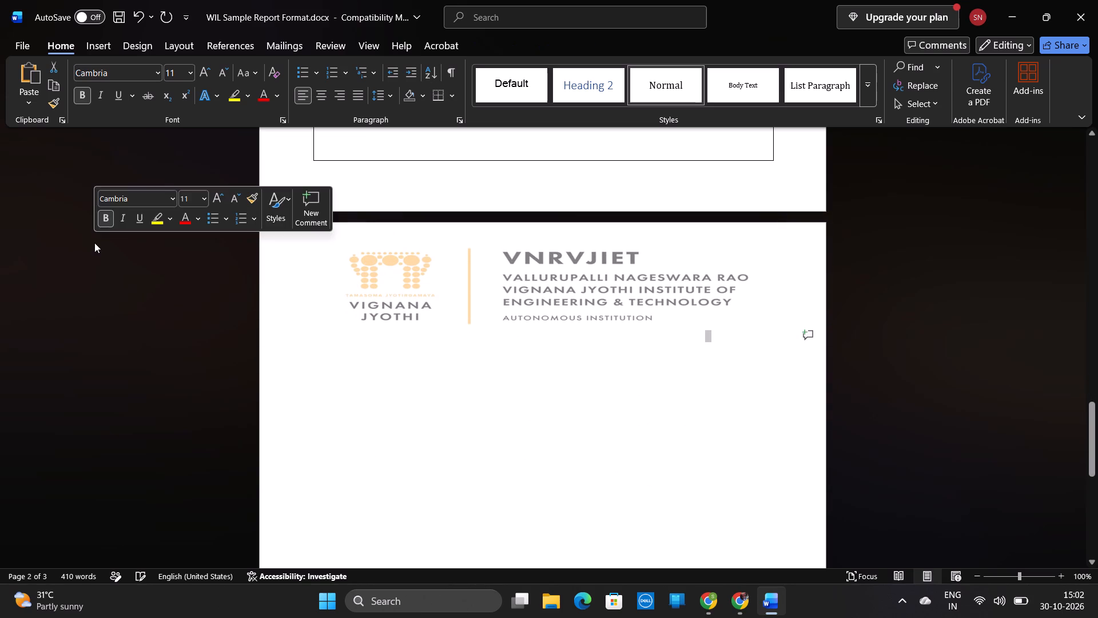
left_click(138, 272)
left_click_drag(222, 221, 522, 469)
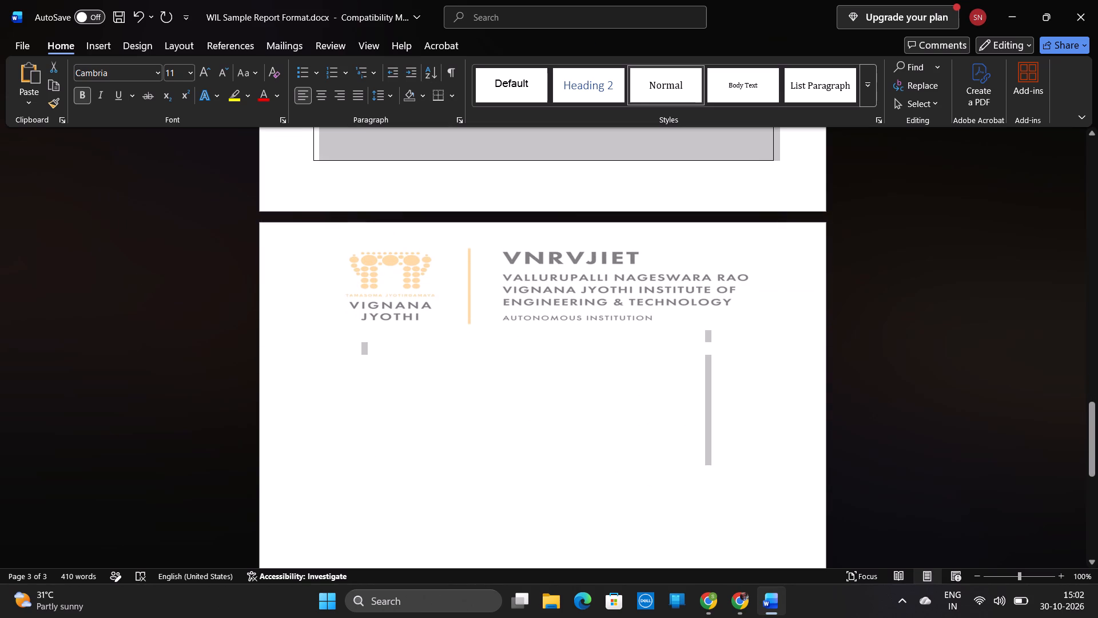
left_click_drag(522, 469, 522, 468)
left_click(522, 458)
scroll(1000, 491, "down", 13)
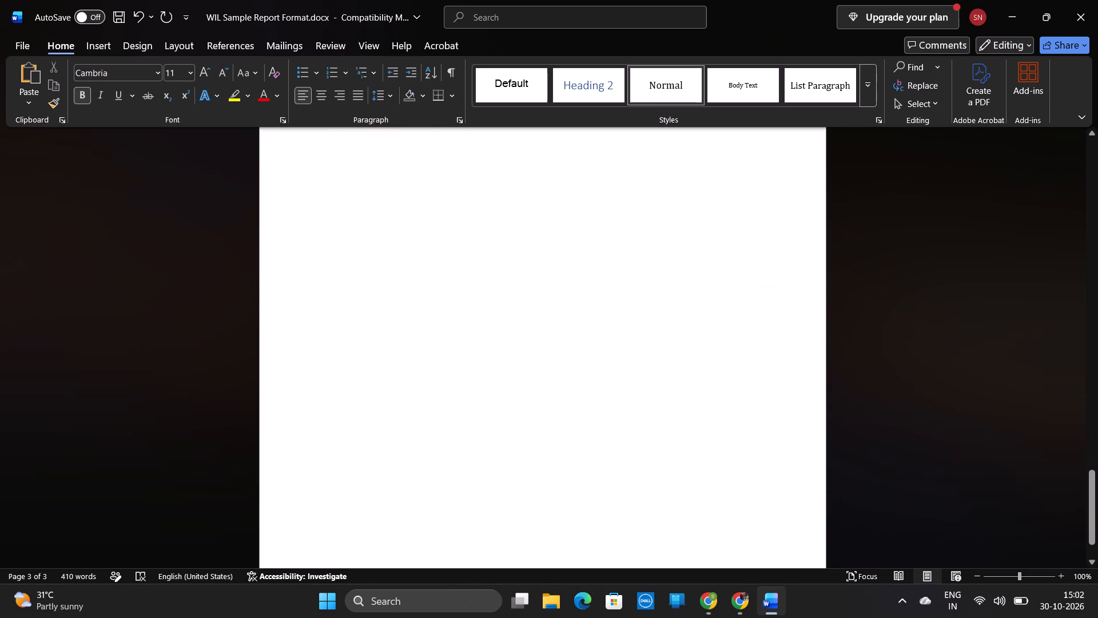
scroll(859, 486, "down", 7)
left_click_drag(844, 548, 618, 394)
scroll(618, 394, "up", 3)
left_click_drag(618, 394, 388, 266)
scroll(618, 394, "up", 10)
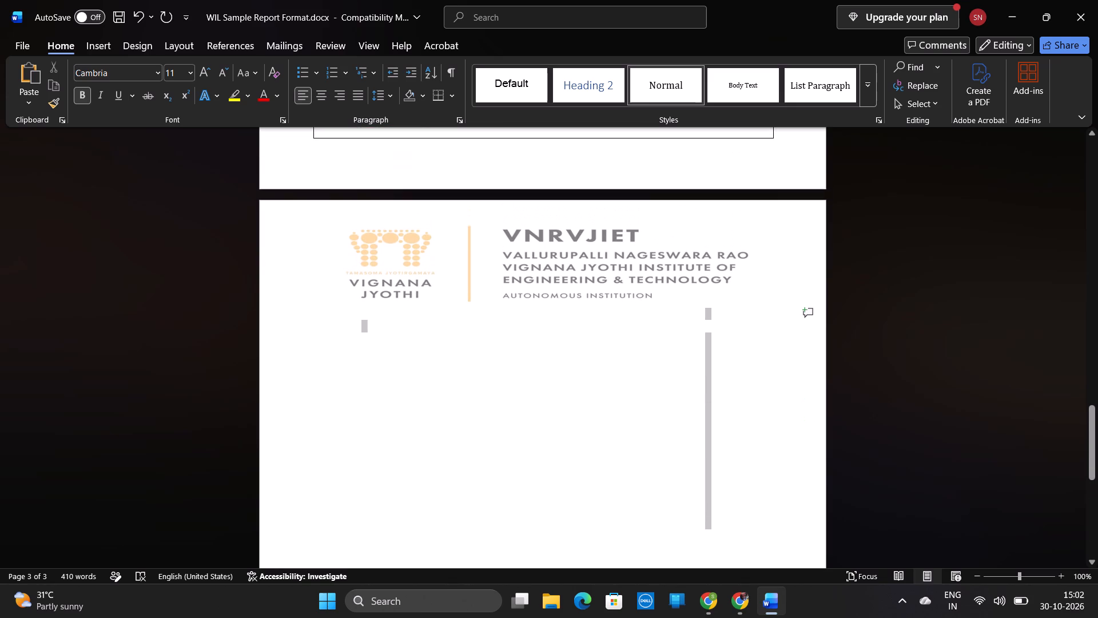
left_click_drag(388, 266, 382, 256)
key("BackSpace")
key("BackSpace")
key("BackSpace")
key("BackSpace")
key("BackSpace")
scroll(494, 381, "up", 3)
triple_click(458, 365)
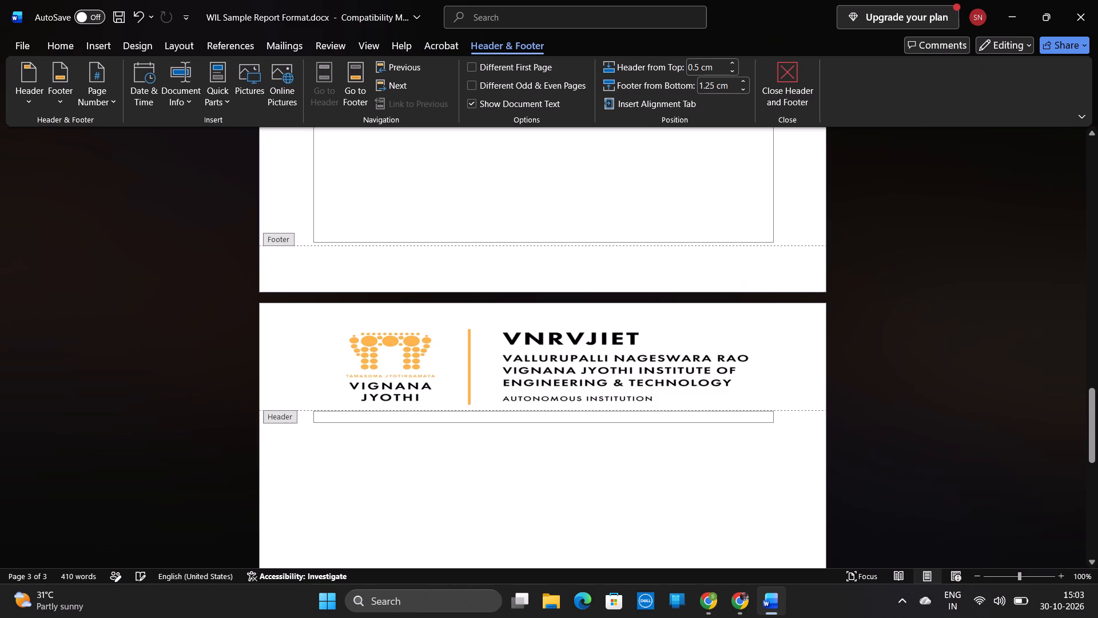
left_click(280, 469)
key("Escape")
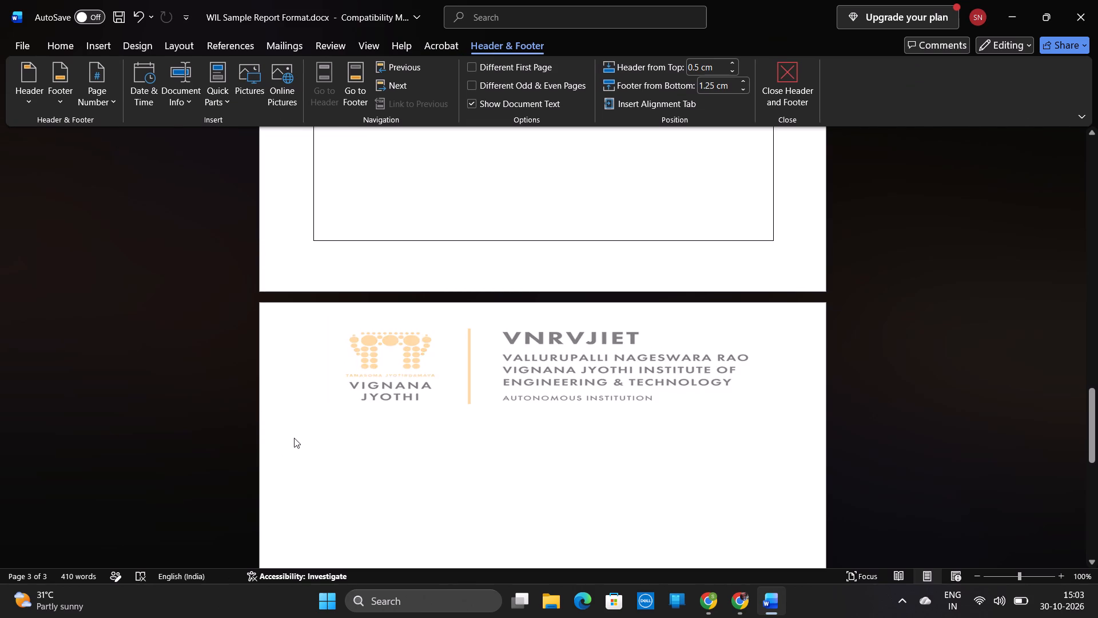
scroll(321, 413, "up", 16)
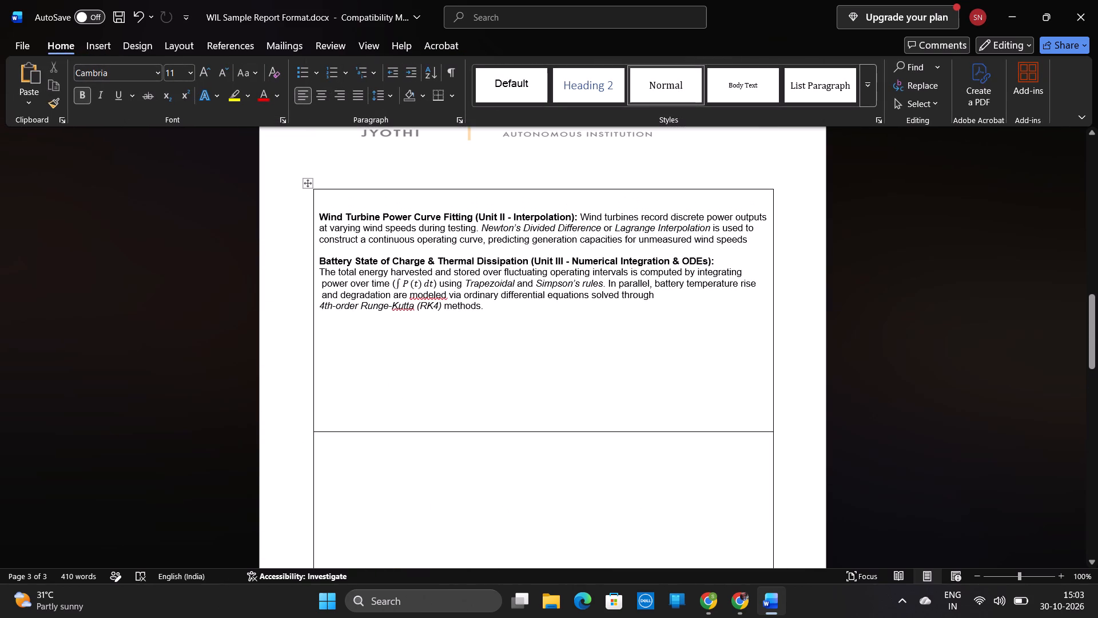
left_click(506, 306)
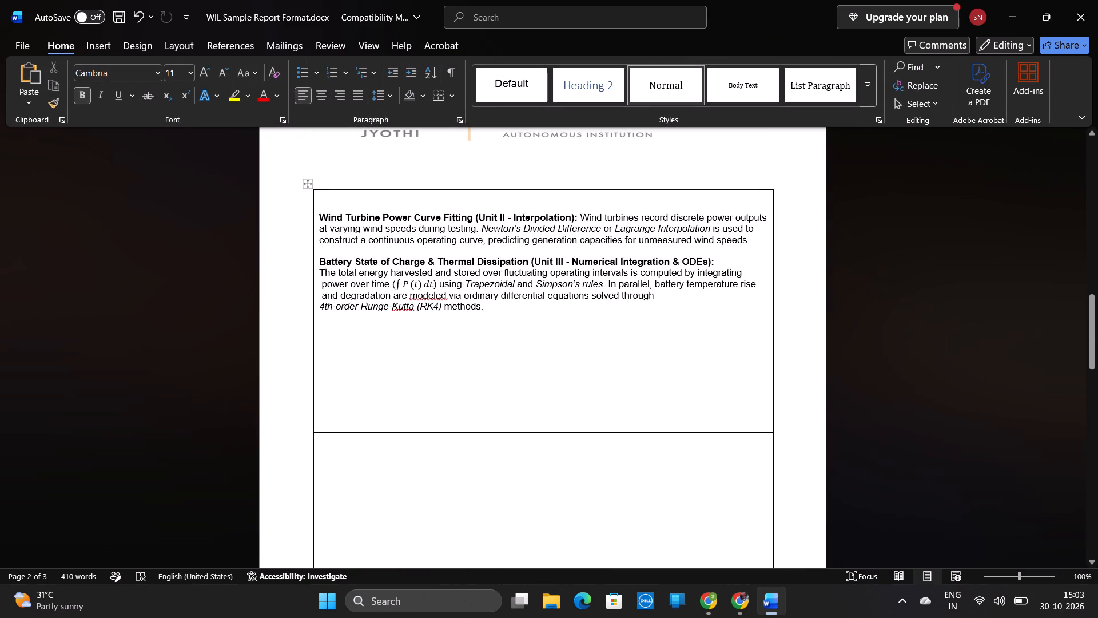
key("Return")
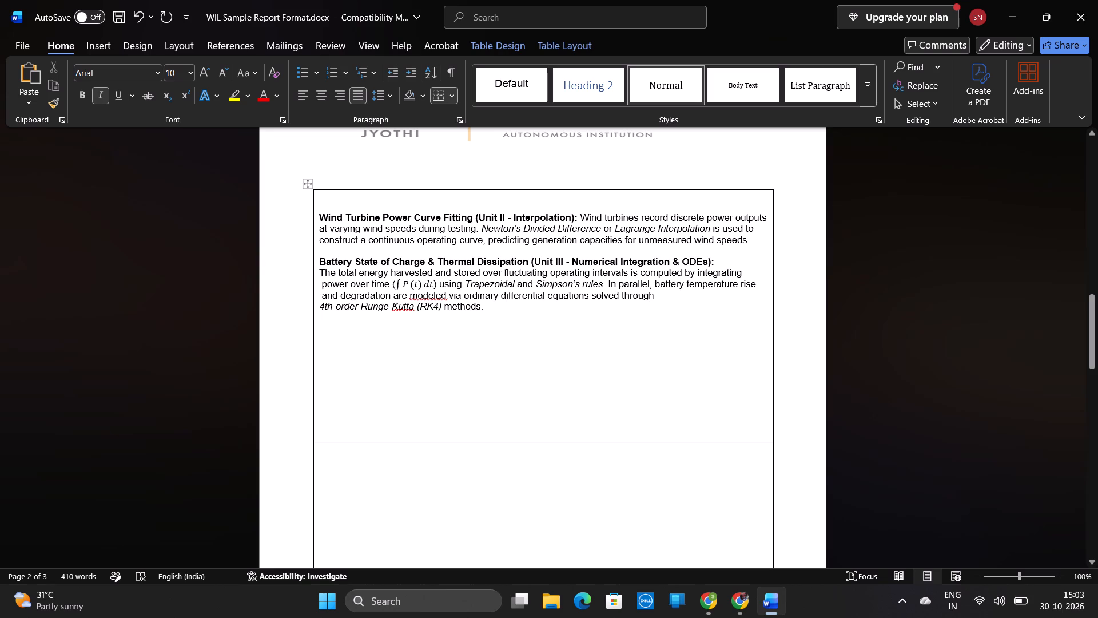
key("Return")
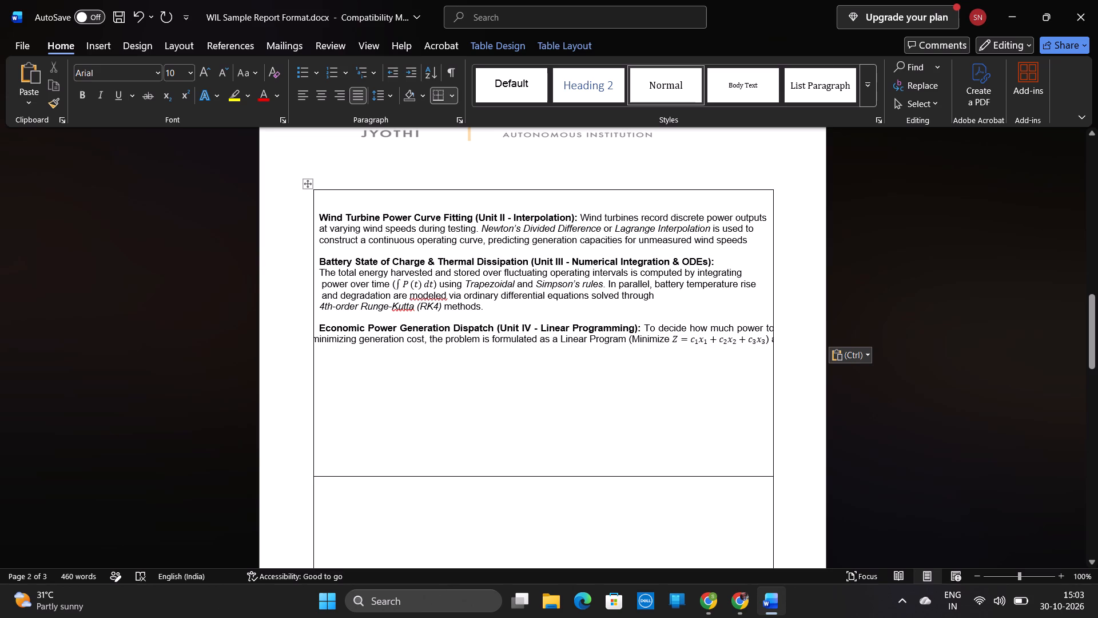
Break the Economic Power Generation Dispatch paragraph after "how much power", "while minimizing" and the "and" following the equation.
left_click(762, 329)
key("Return")
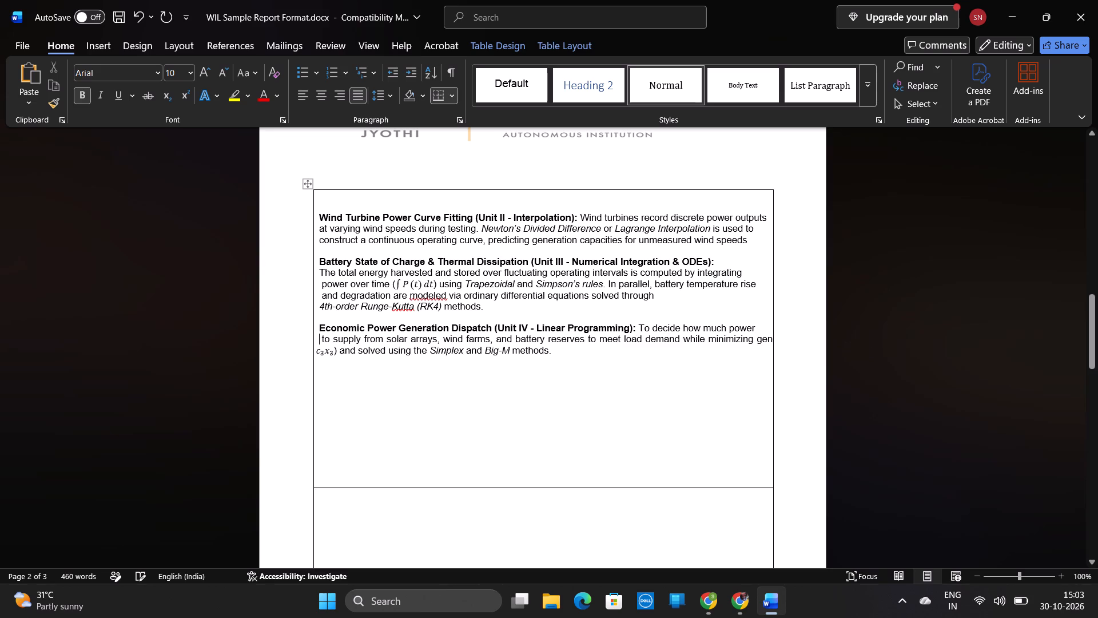
left_click(753, 332)
left_click(755, 339)
key("Return")
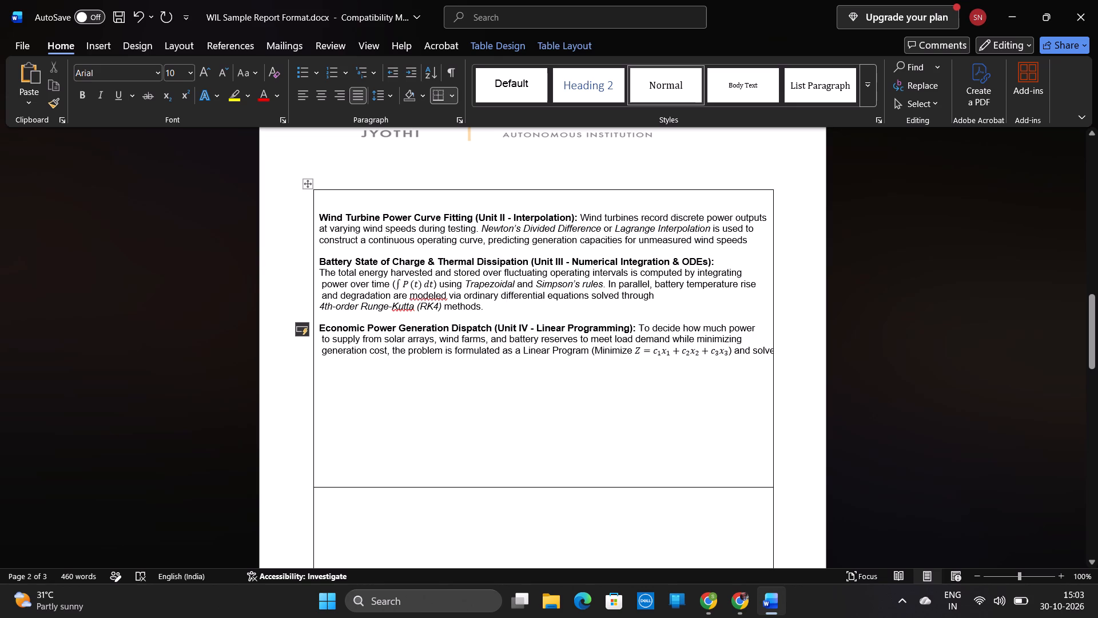
left_click(750, 348)
key("Return")
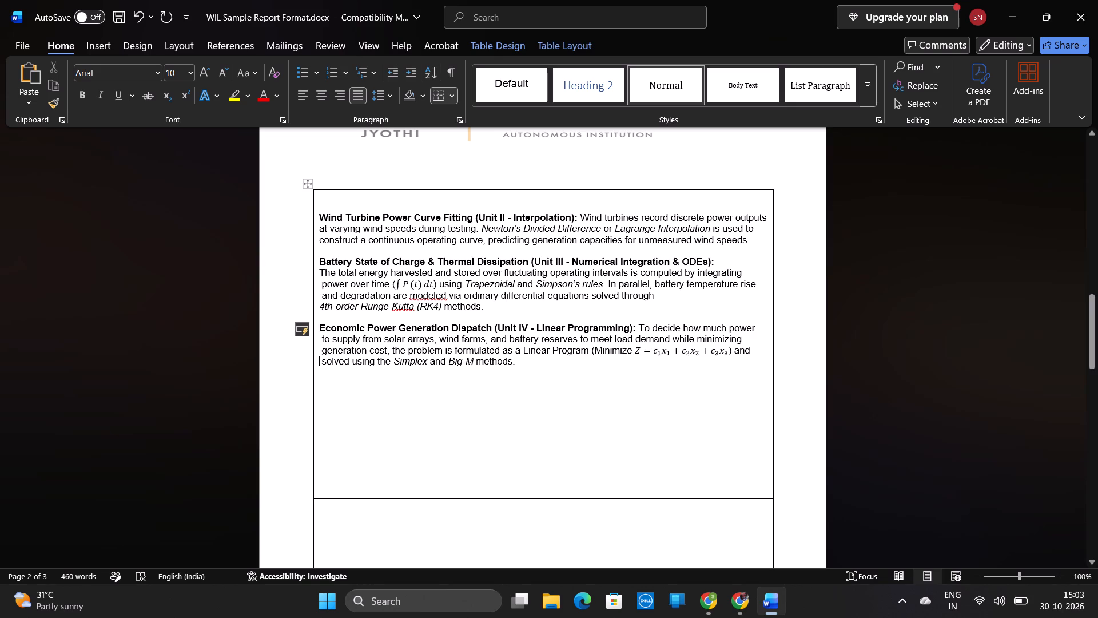
Apply justified alignment to the Wind Turbine, Battery and Economic Power Generation Dispatch paragraphs.
left_click_drag(516, 361, 304, 255)
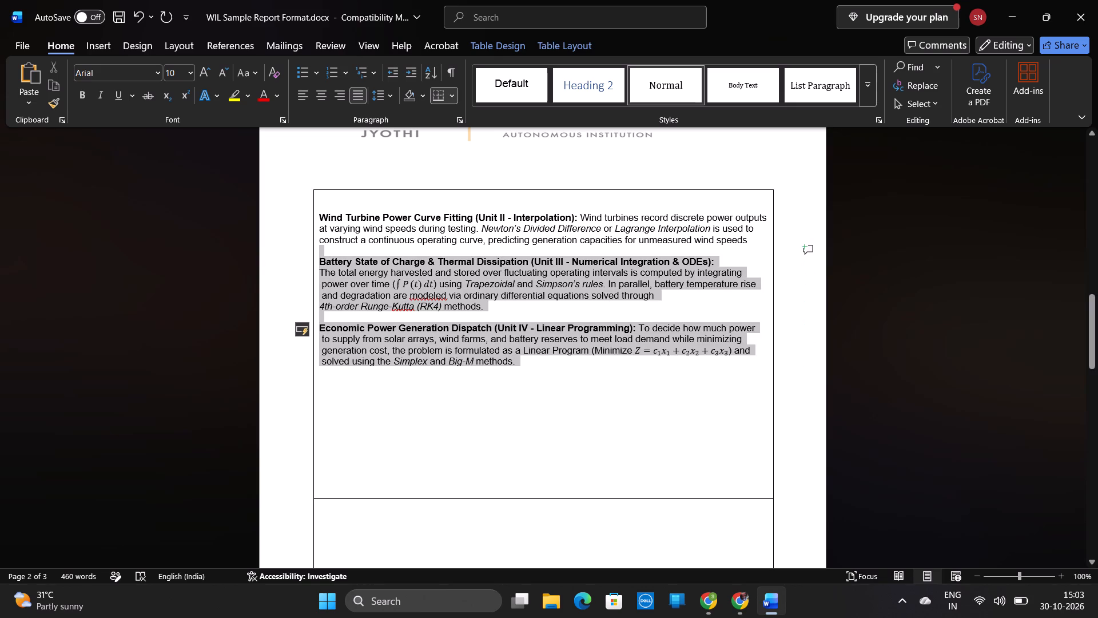
left_click_drag(304, 255, 311, 215)
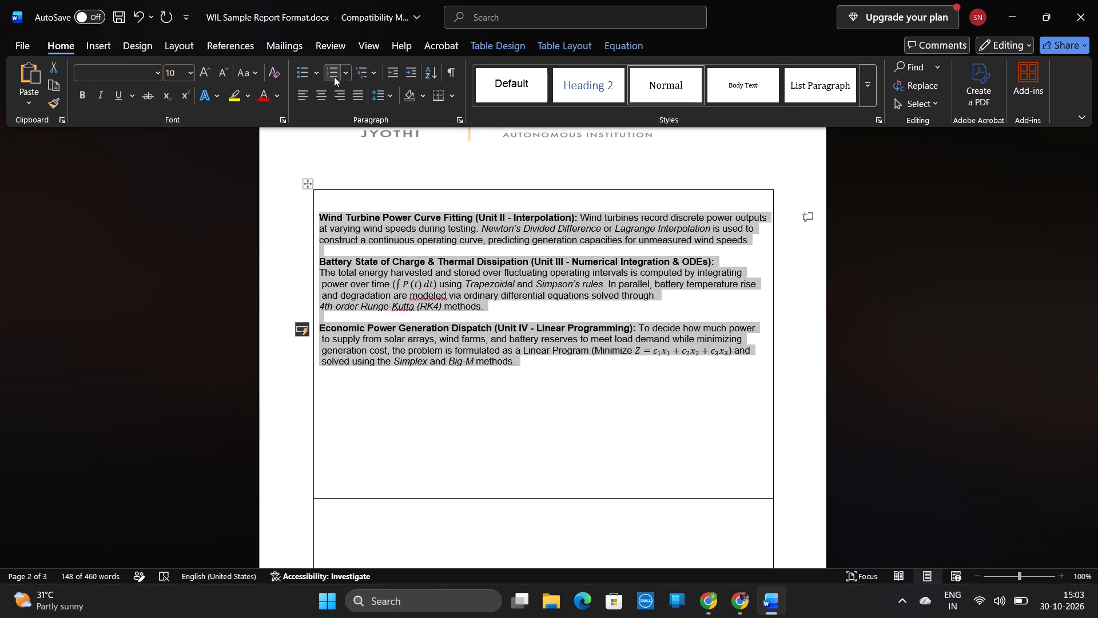
left_click(357, 96)
left_click(357, 96)
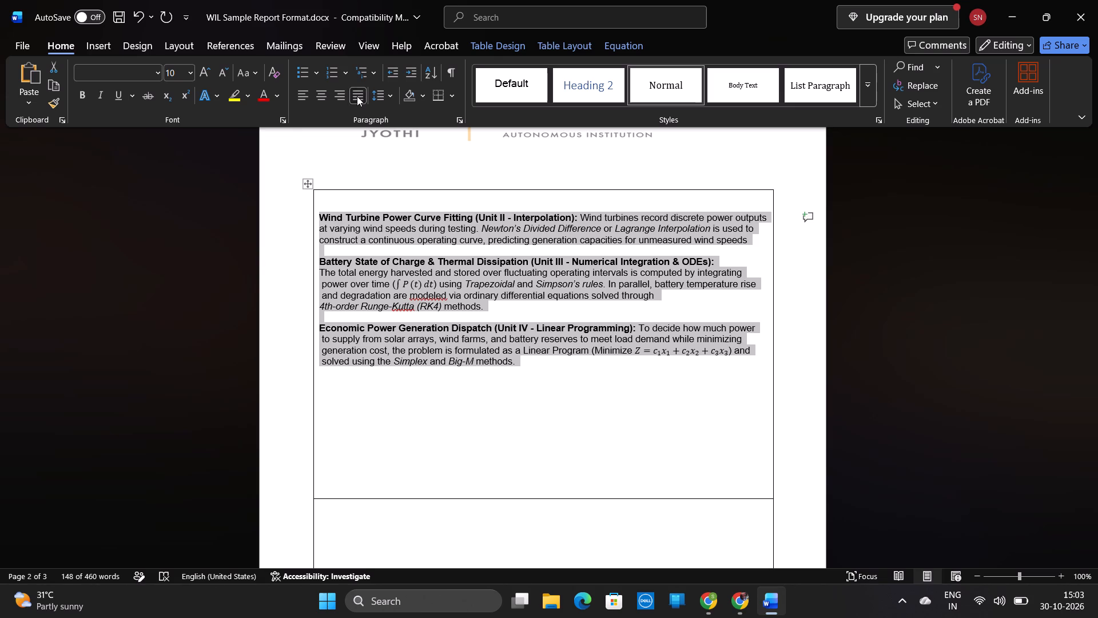
triple_click(357, 96)
triple_click(357, 96)
left_click(357, 96)
left_click(546, 366)
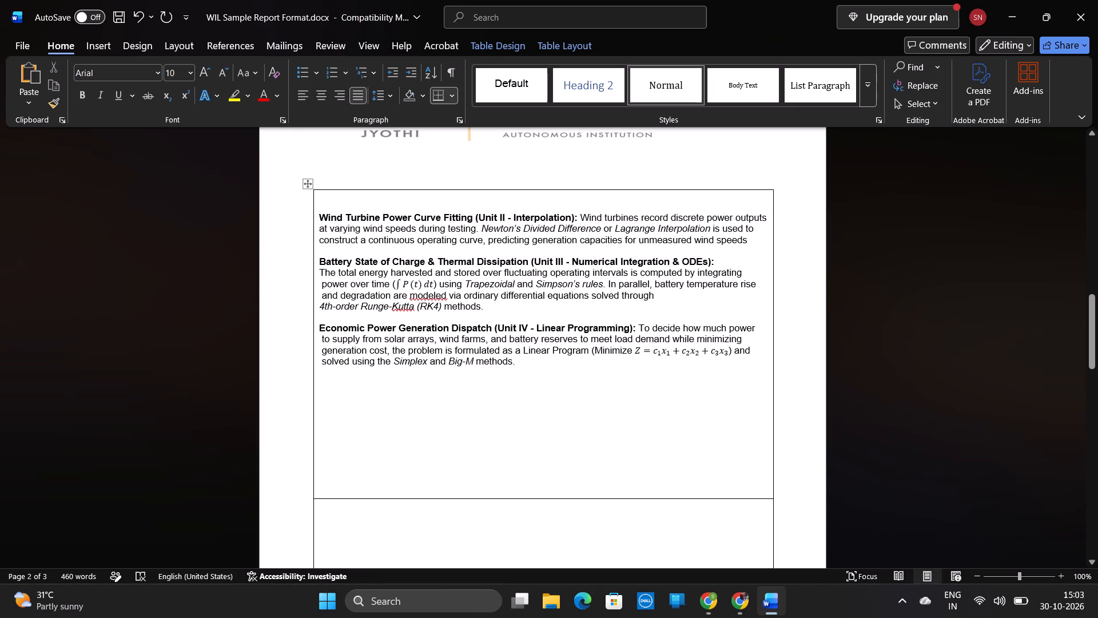
Set the Economic Power Generation Dispatch paragraph to 1.0 line spacing and Justified alignment in its paragraph settings.
left_click_drag(518, 364, 320, 325)
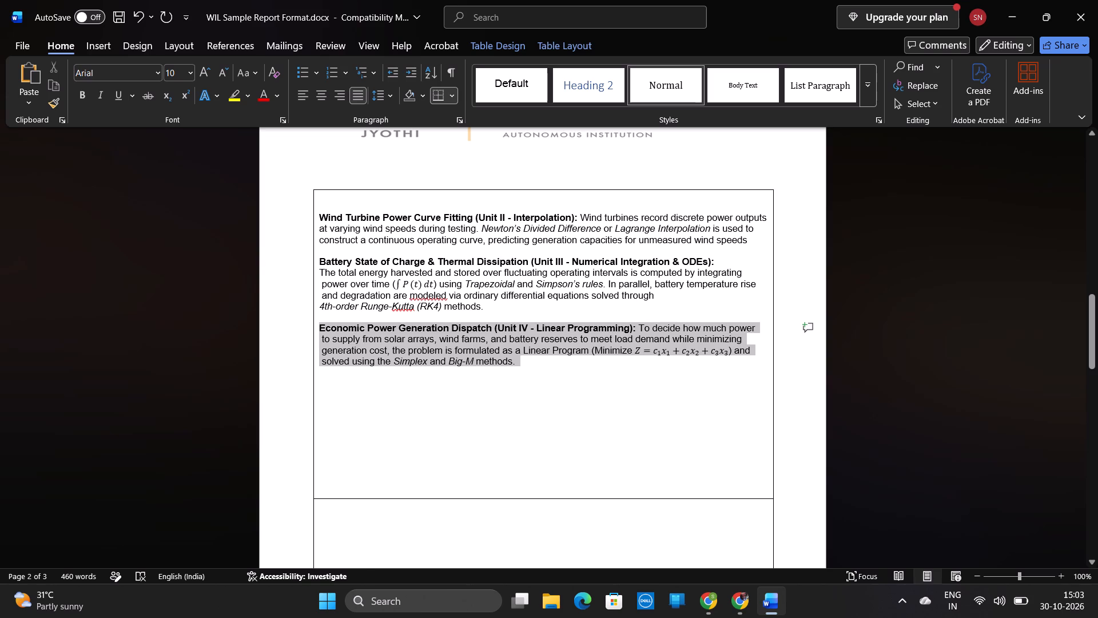
left_click_drag(320, 325, 319, 325)
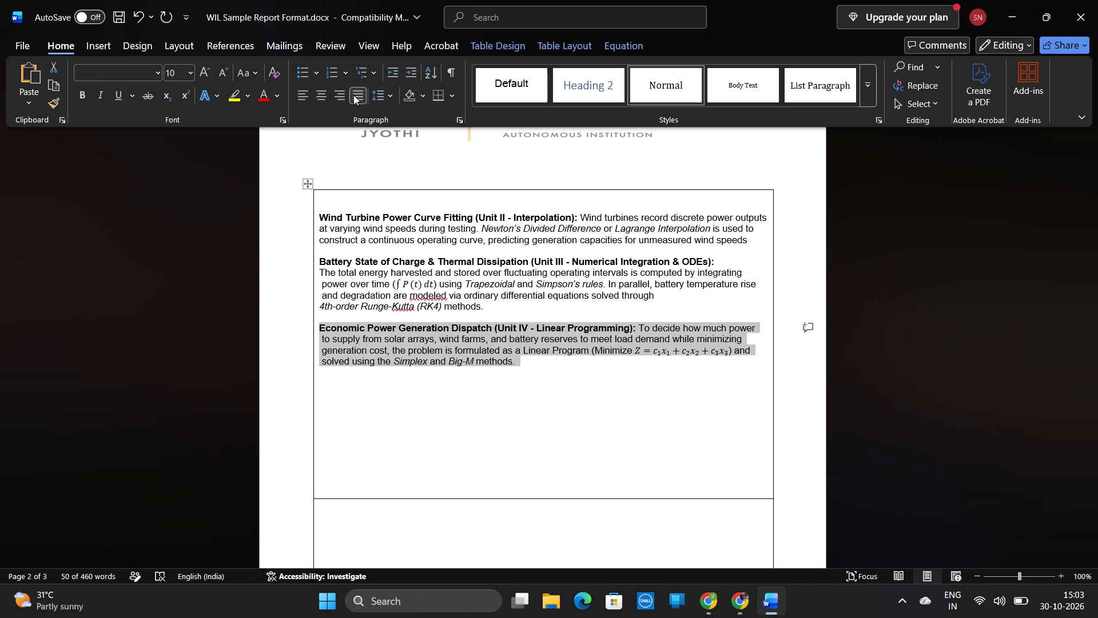
left_click(392, 101)
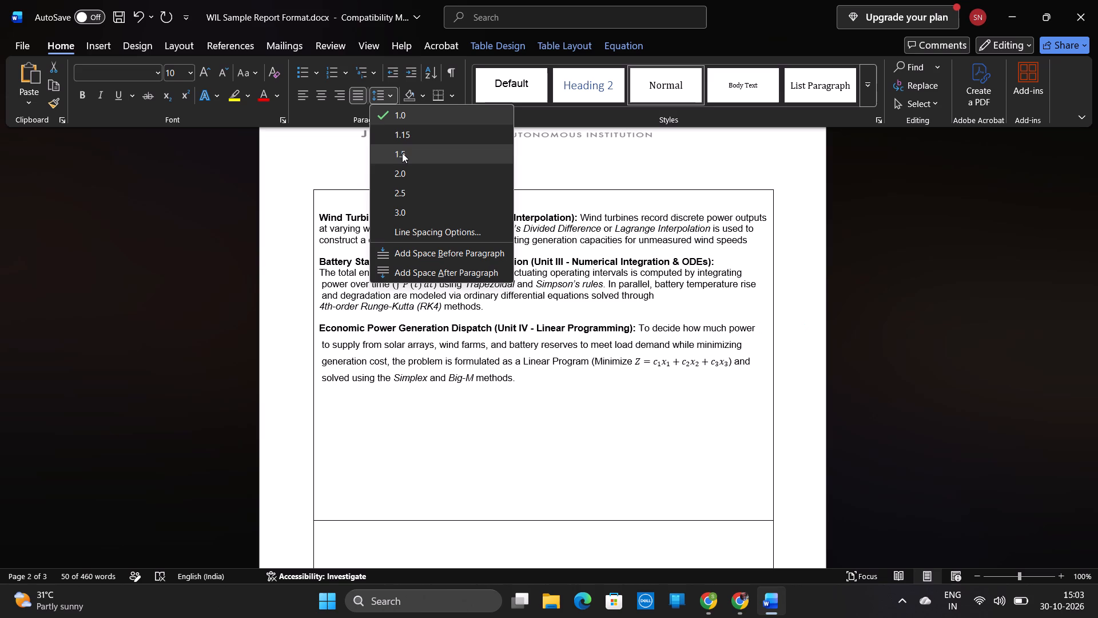
left_click(404, 115)
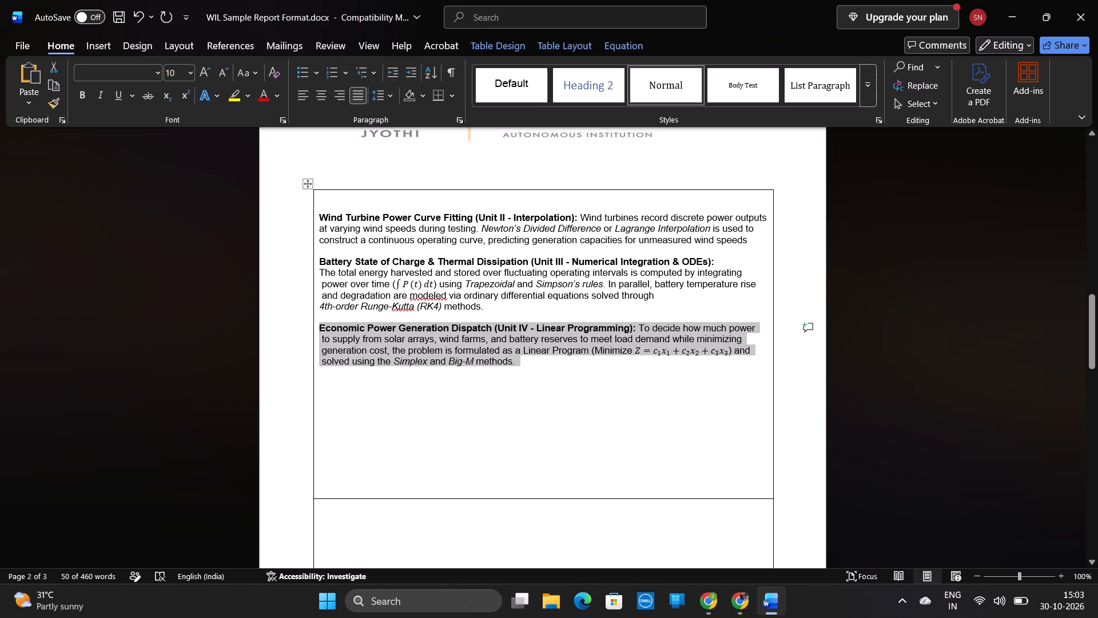
left_click(457, 122)
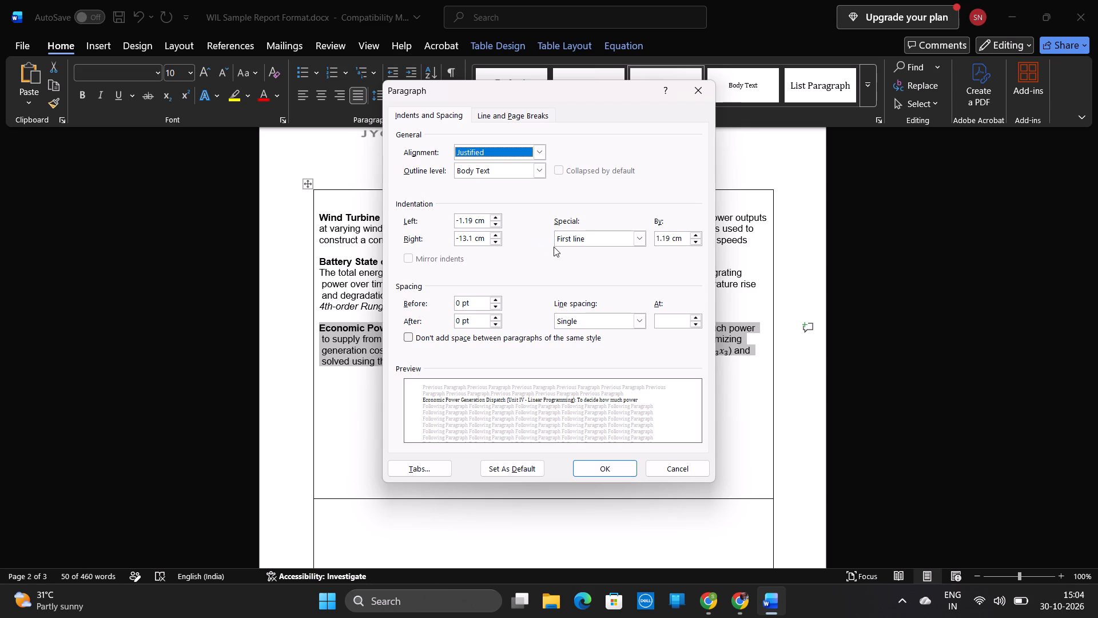
left_click(540, 149)
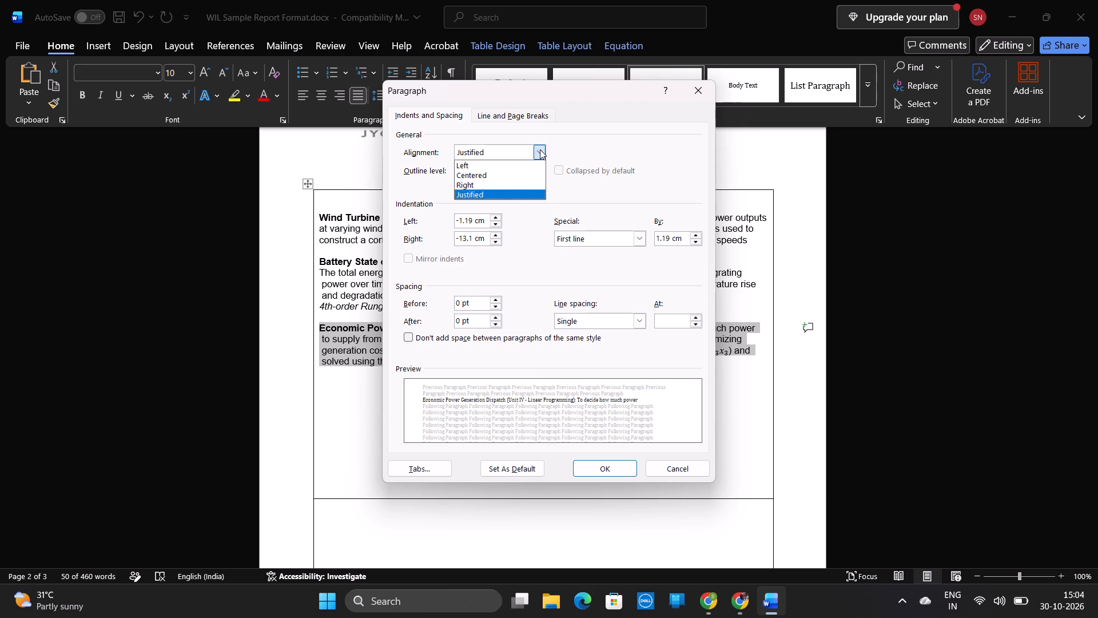
left_click(494, 193)
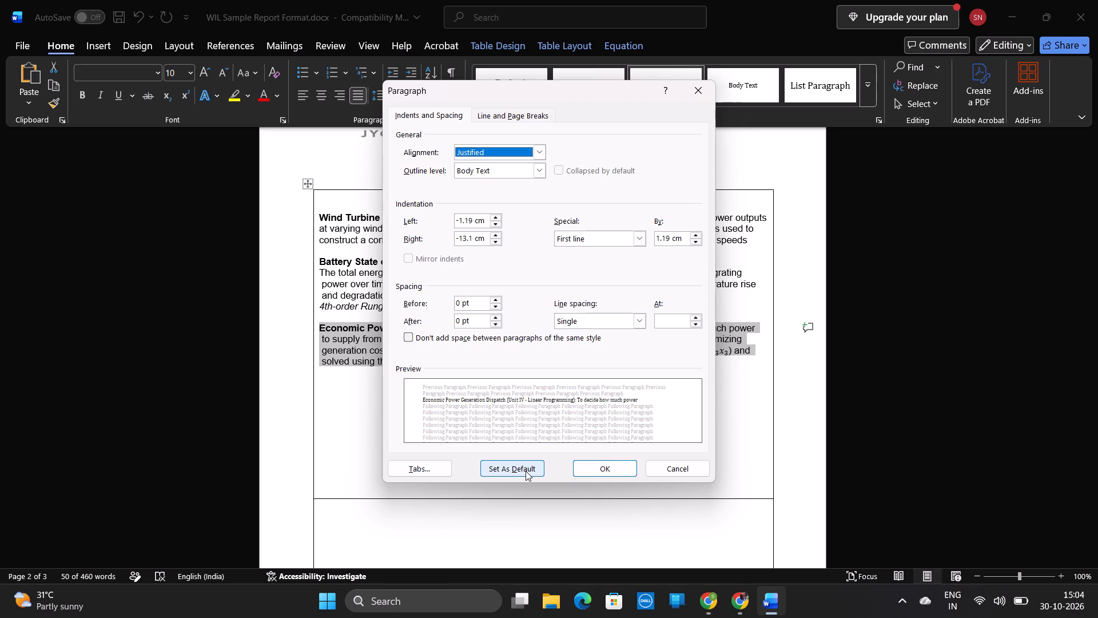
left_click(608, 464)
left_click(755, 336)
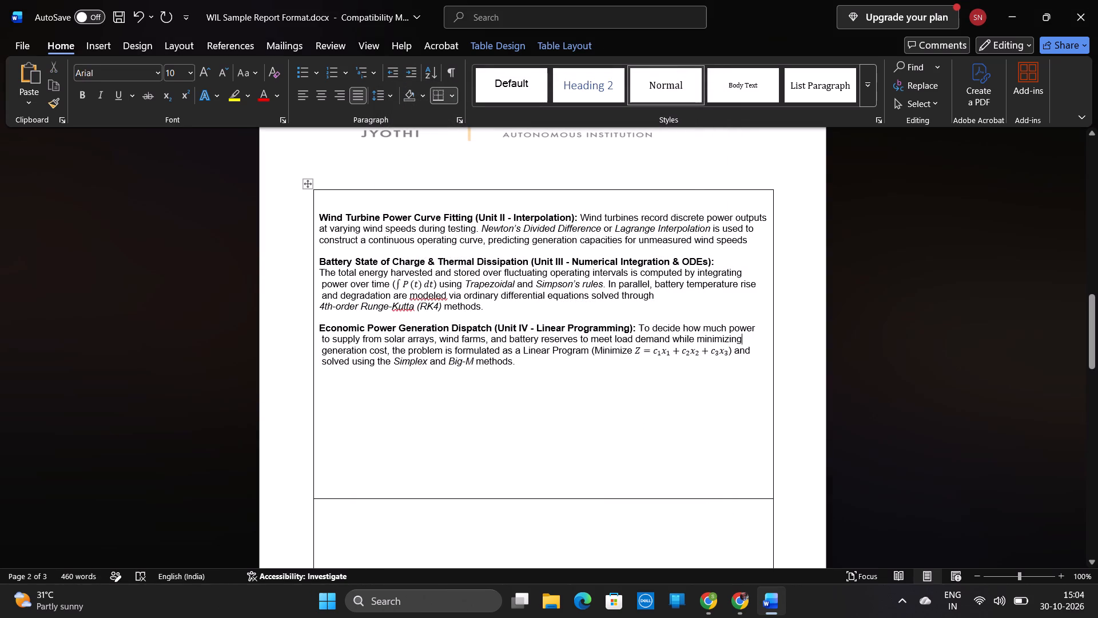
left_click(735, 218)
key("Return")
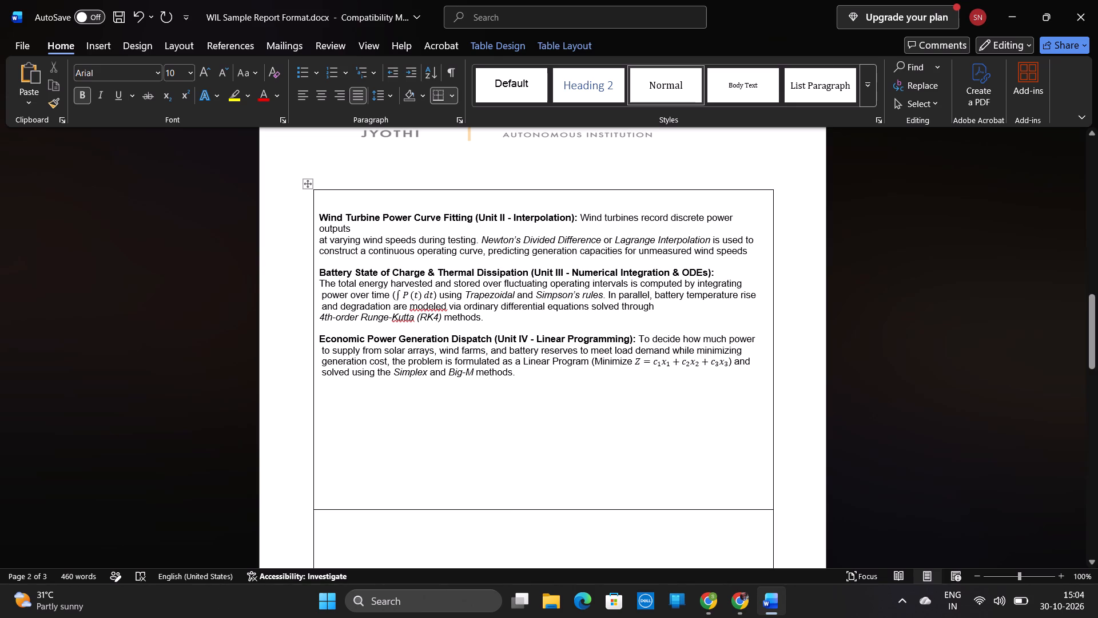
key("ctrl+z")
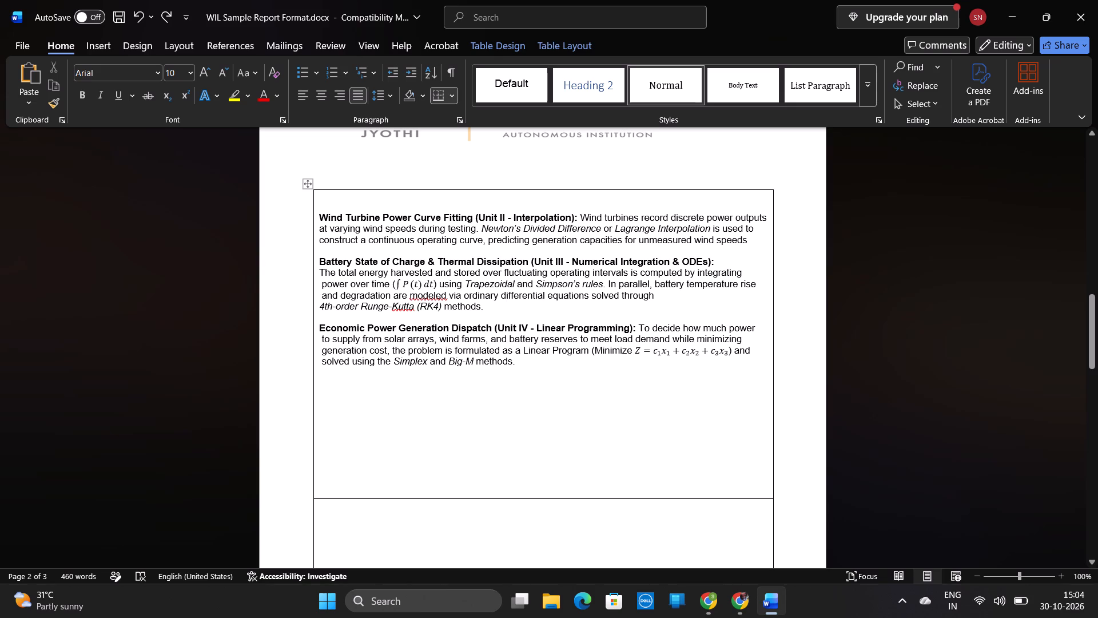
left_click(515, 381)
key("alt+Tab")
scroll(499, 362, "down", 3)
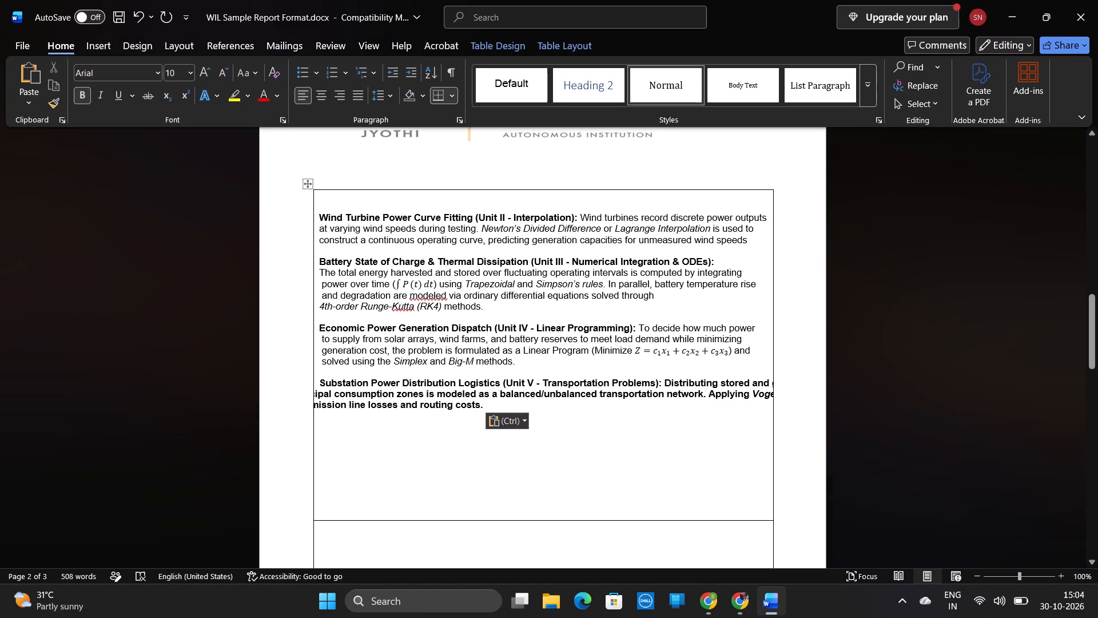
Remove the bold formatting from the whole pasted Substation Power Distribution Logistics paragraph.
left_click_drag(485, 404, 339, 381)
key("ctrl+b")
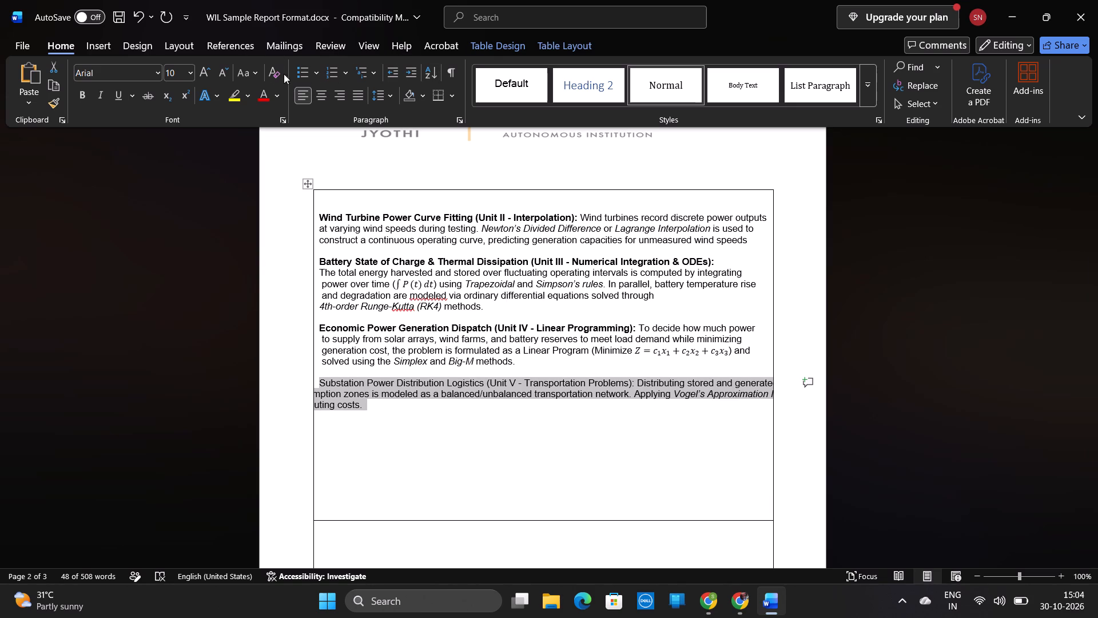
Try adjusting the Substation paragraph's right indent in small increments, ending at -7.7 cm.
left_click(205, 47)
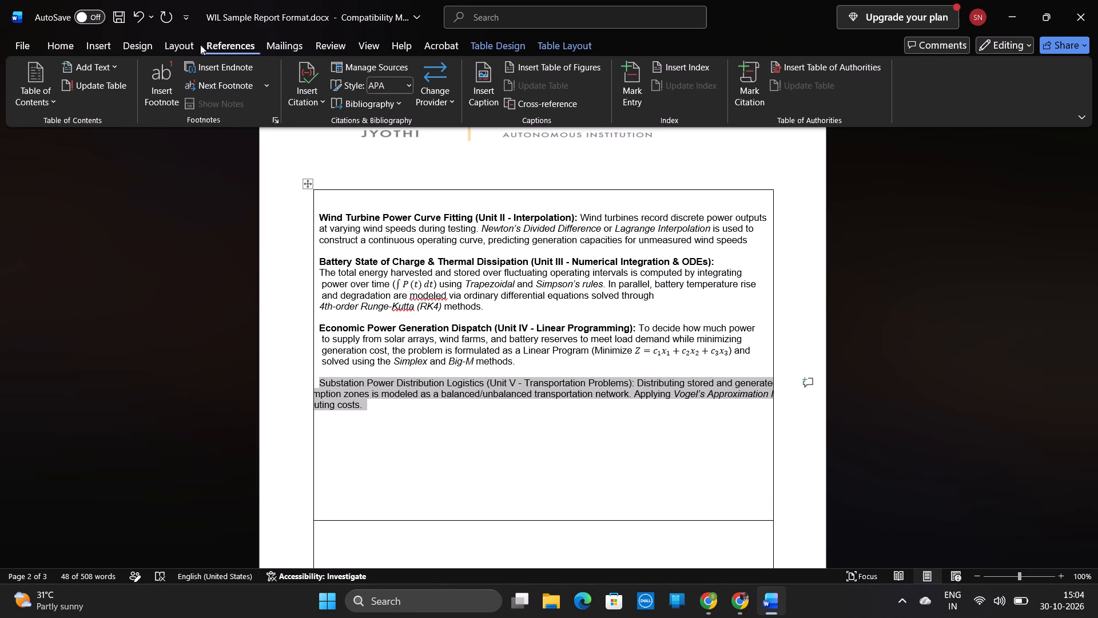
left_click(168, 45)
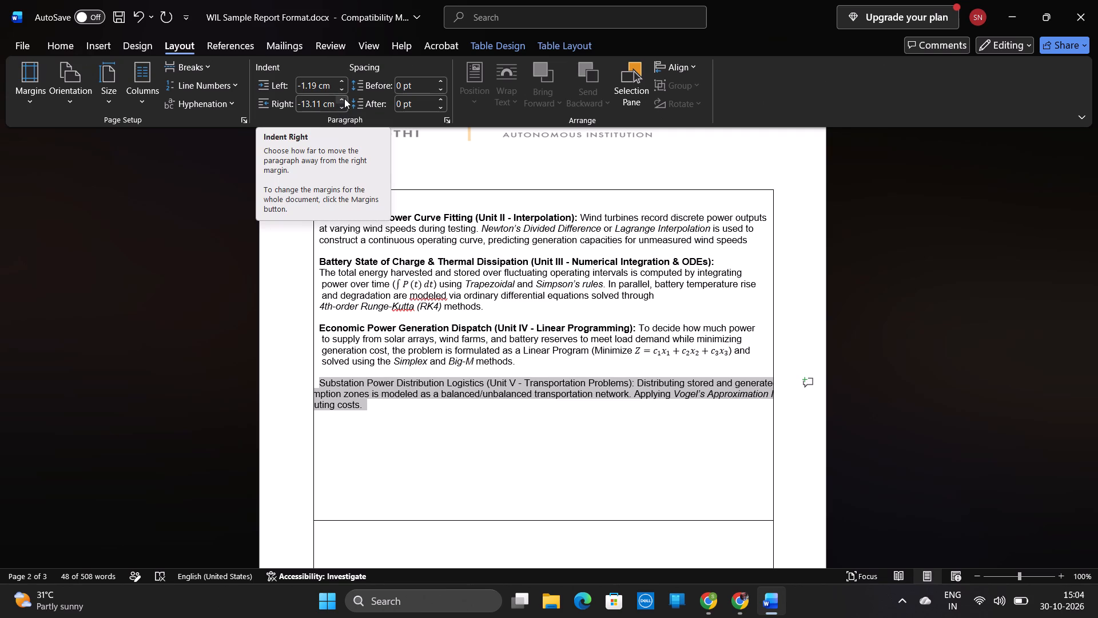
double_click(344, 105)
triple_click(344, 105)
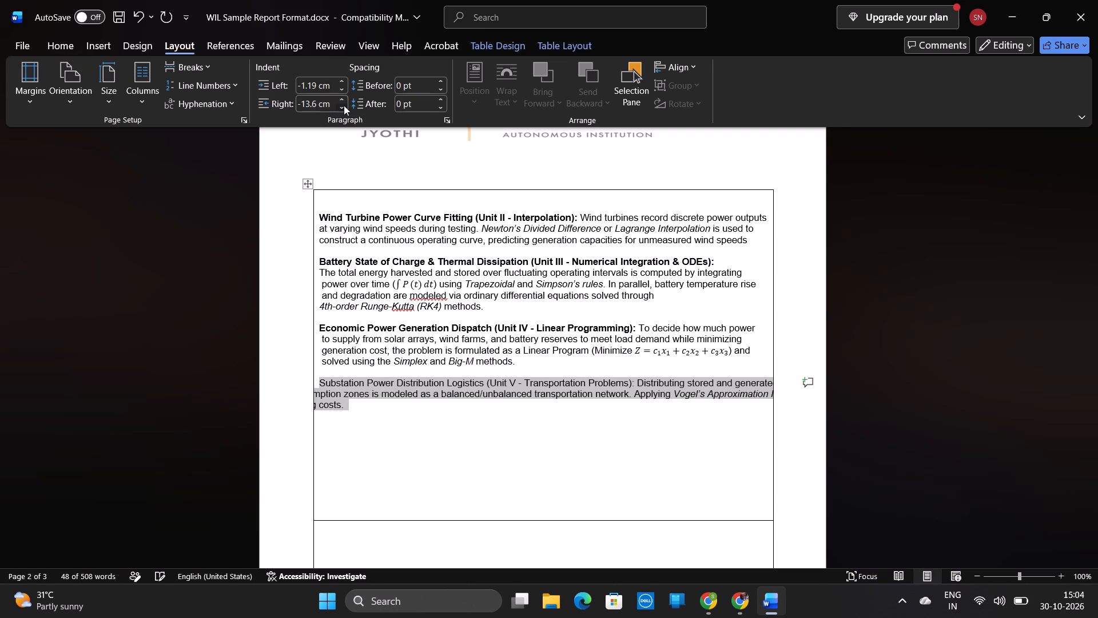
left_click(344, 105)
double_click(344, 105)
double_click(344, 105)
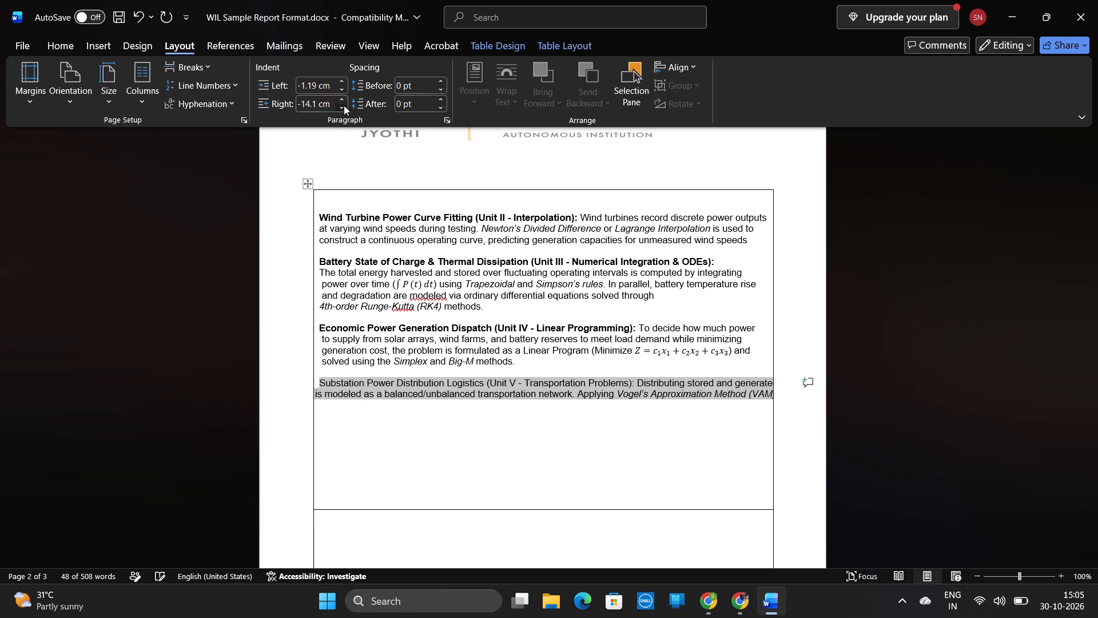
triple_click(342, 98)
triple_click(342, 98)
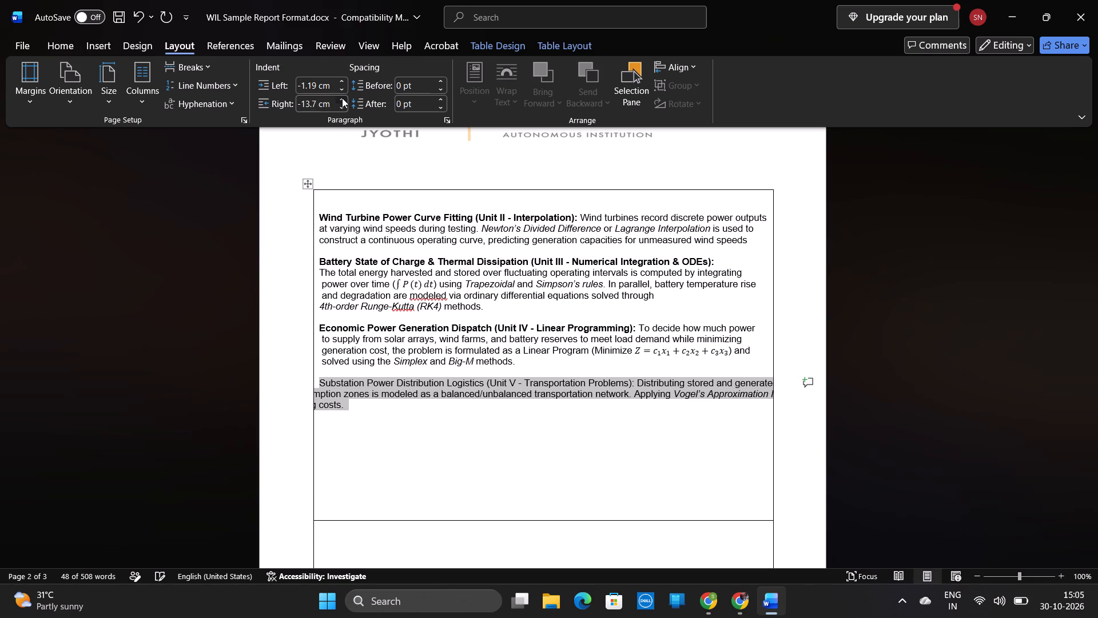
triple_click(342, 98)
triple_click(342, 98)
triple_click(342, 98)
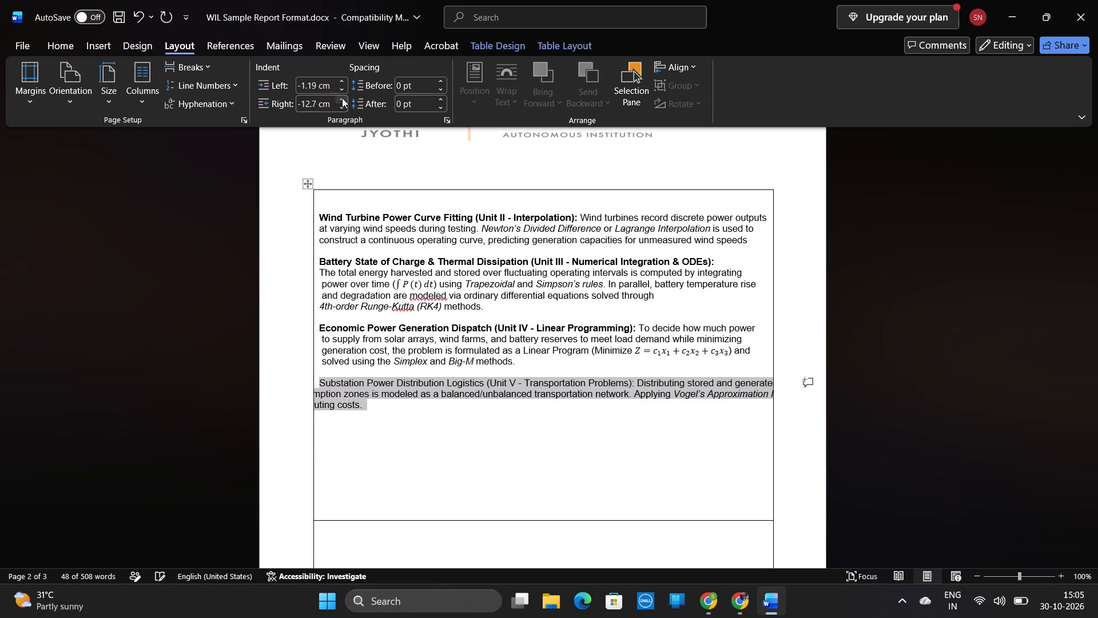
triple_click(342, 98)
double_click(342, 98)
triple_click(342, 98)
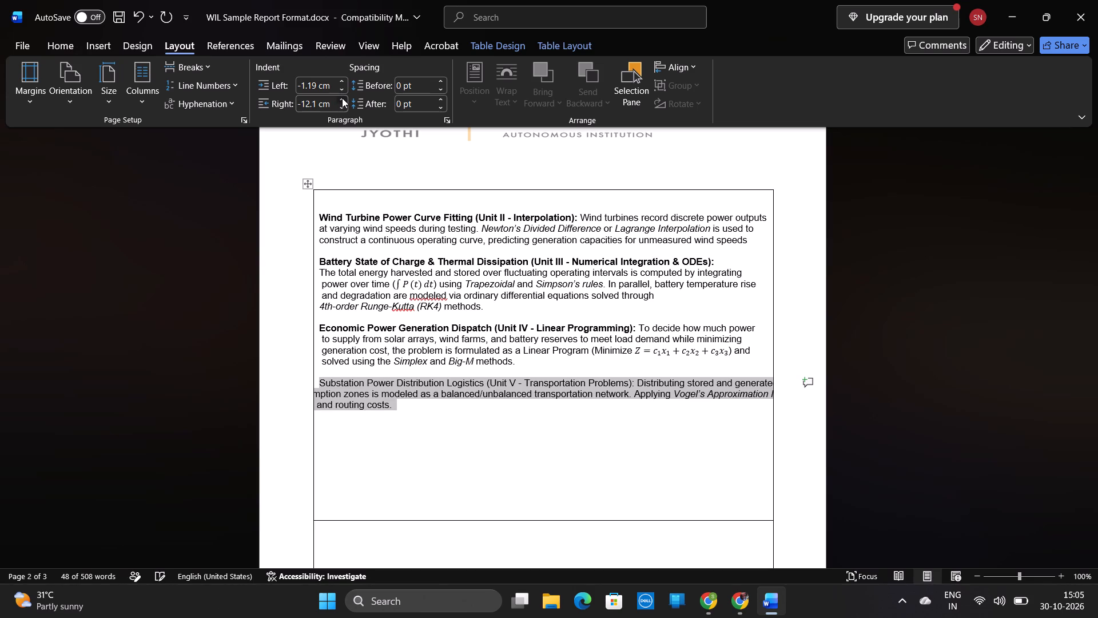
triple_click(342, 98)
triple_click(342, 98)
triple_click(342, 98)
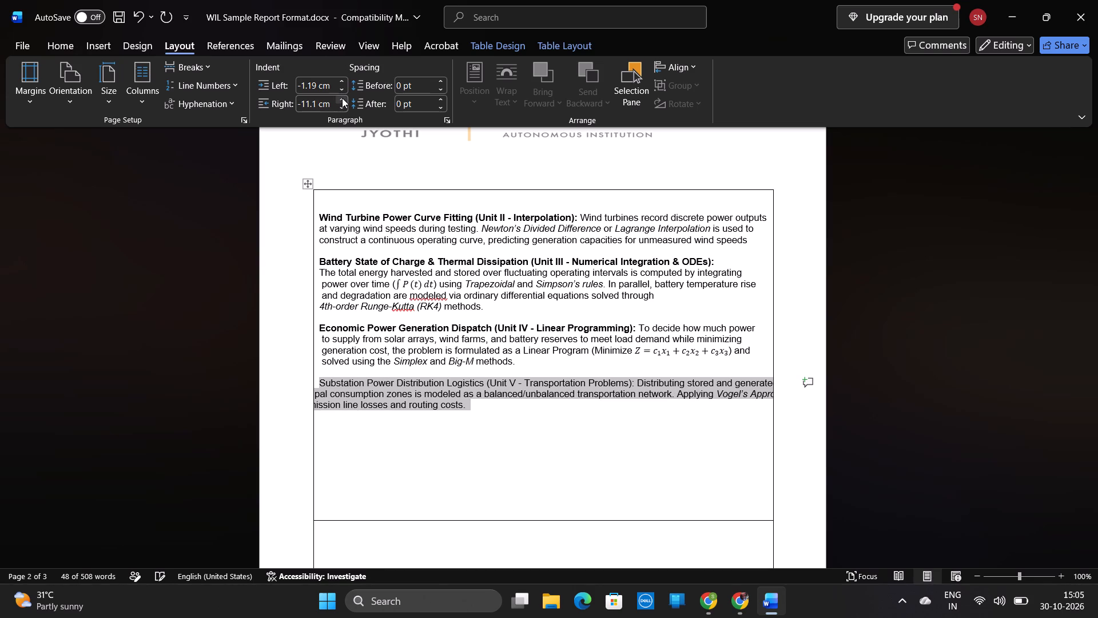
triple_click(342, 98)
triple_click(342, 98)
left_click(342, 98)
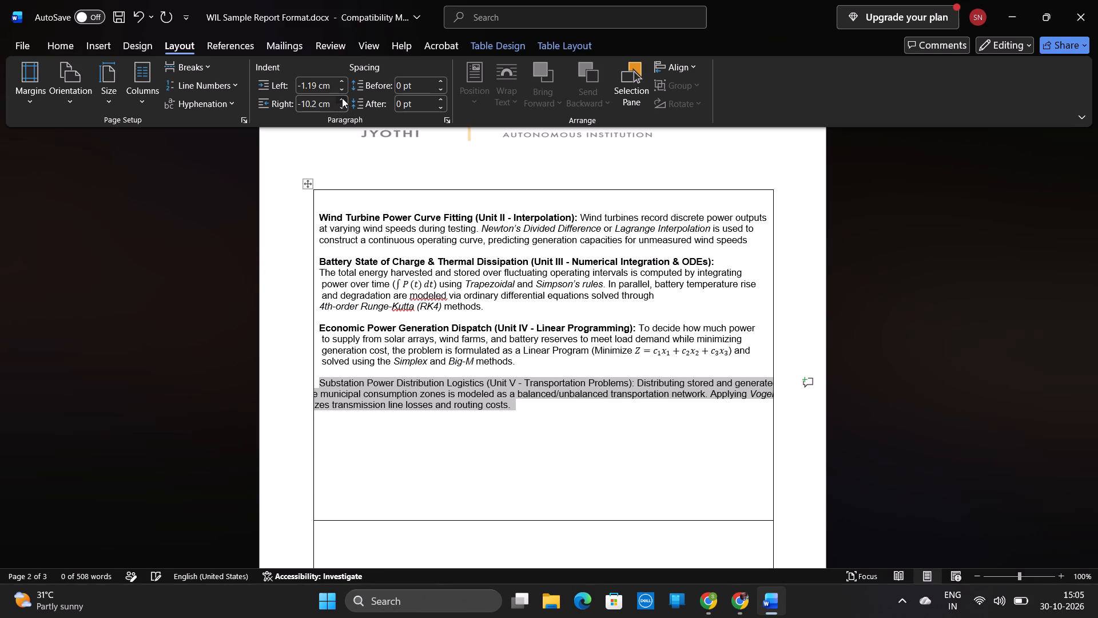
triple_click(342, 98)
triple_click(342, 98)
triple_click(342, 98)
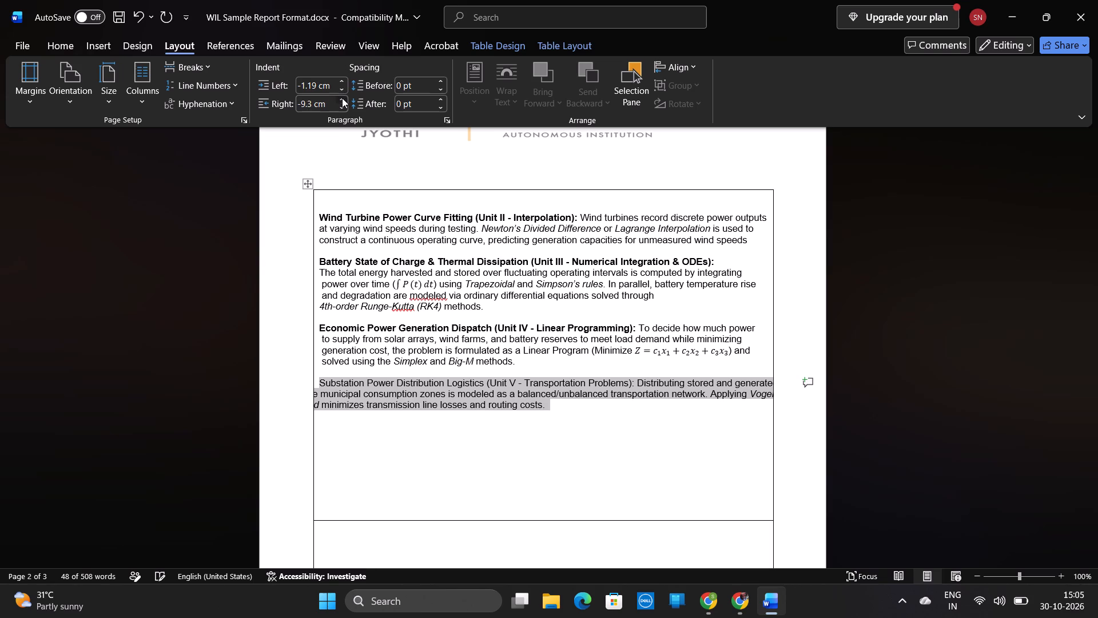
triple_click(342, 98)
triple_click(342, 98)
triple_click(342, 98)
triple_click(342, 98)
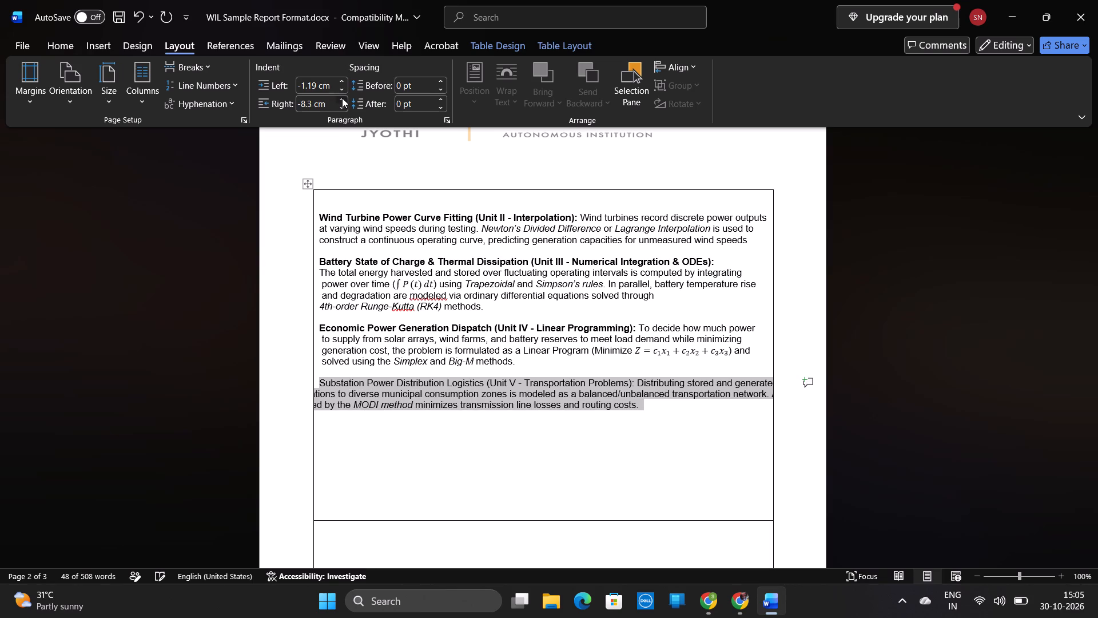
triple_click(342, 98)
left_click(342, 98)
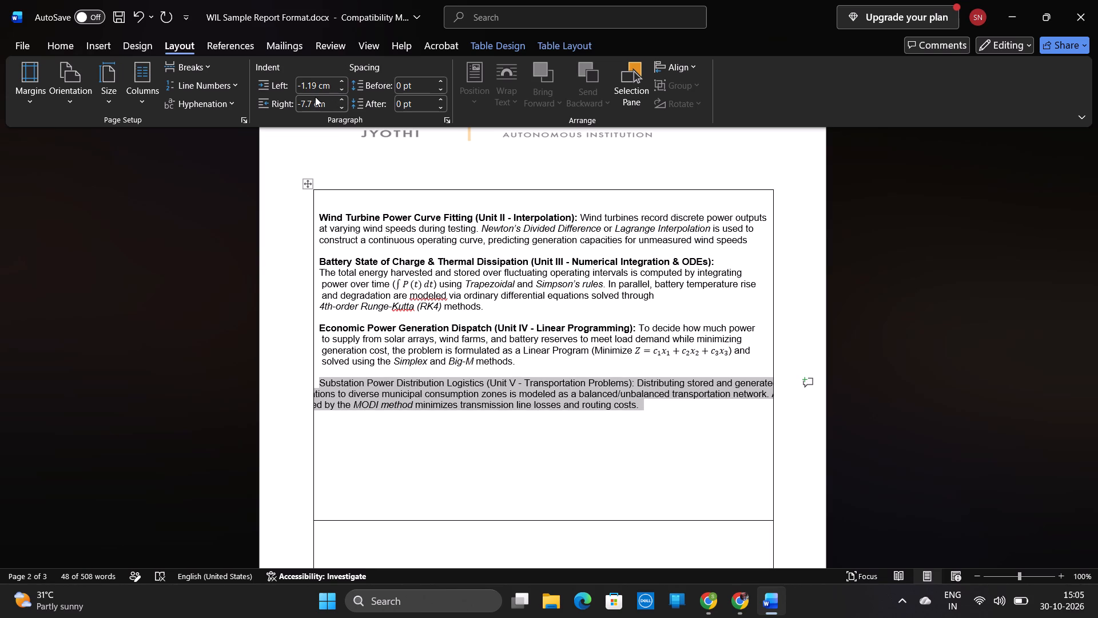
Set both the right and left indents of the Substation Power Distribution Logistics paragraph to 0 cm.
left_click(312, 97)
left_click_drag(314, 104, 305, 101)
left_click_drag(305, 101, 331, 93)
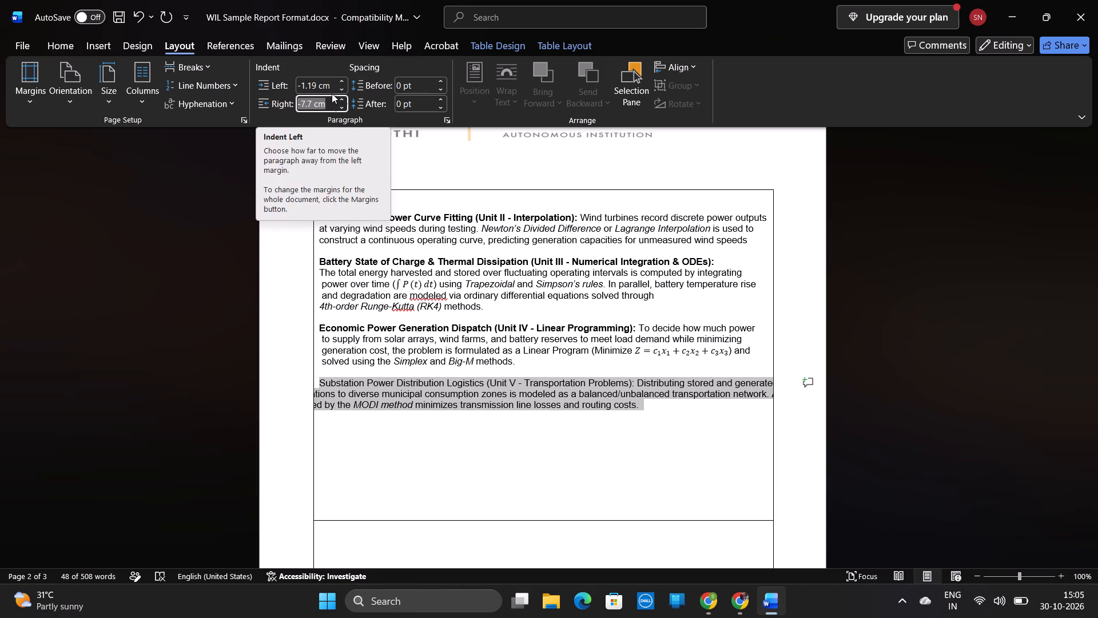
key("0")
key("Return")
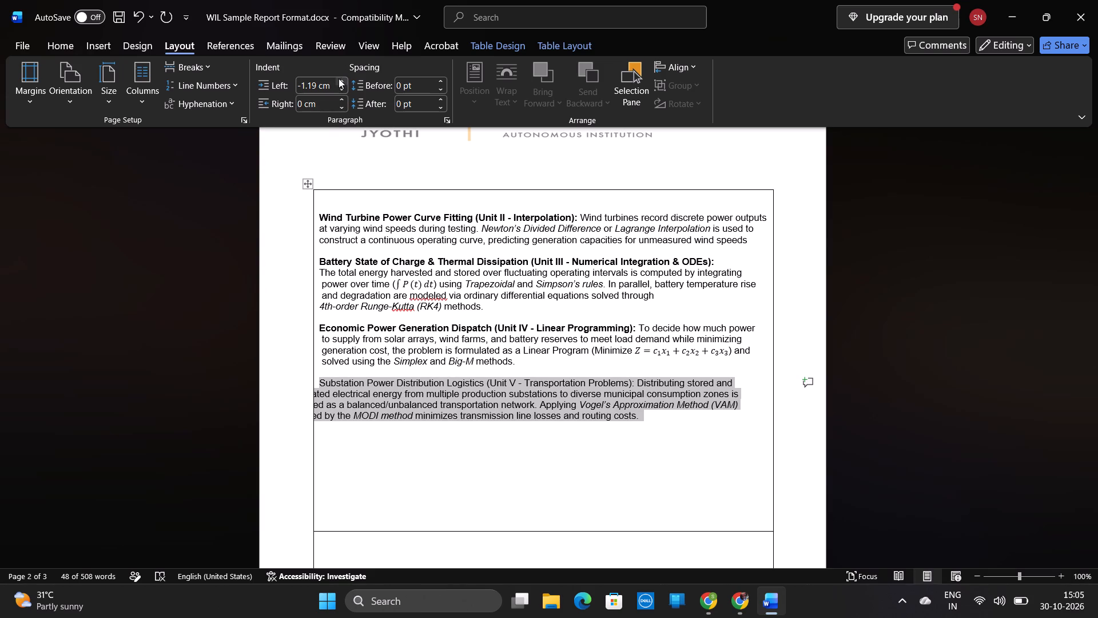
left_click_drag(329, 89, 330, 80)
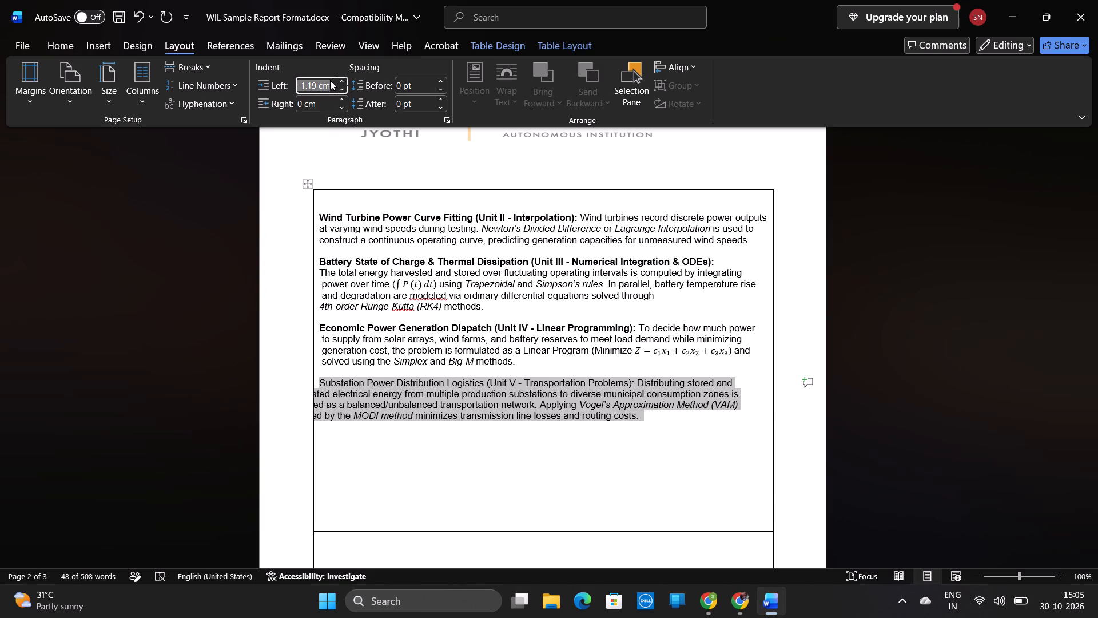
left_click_drag(330, 80, 332, 81)
key("0")
key("Return")
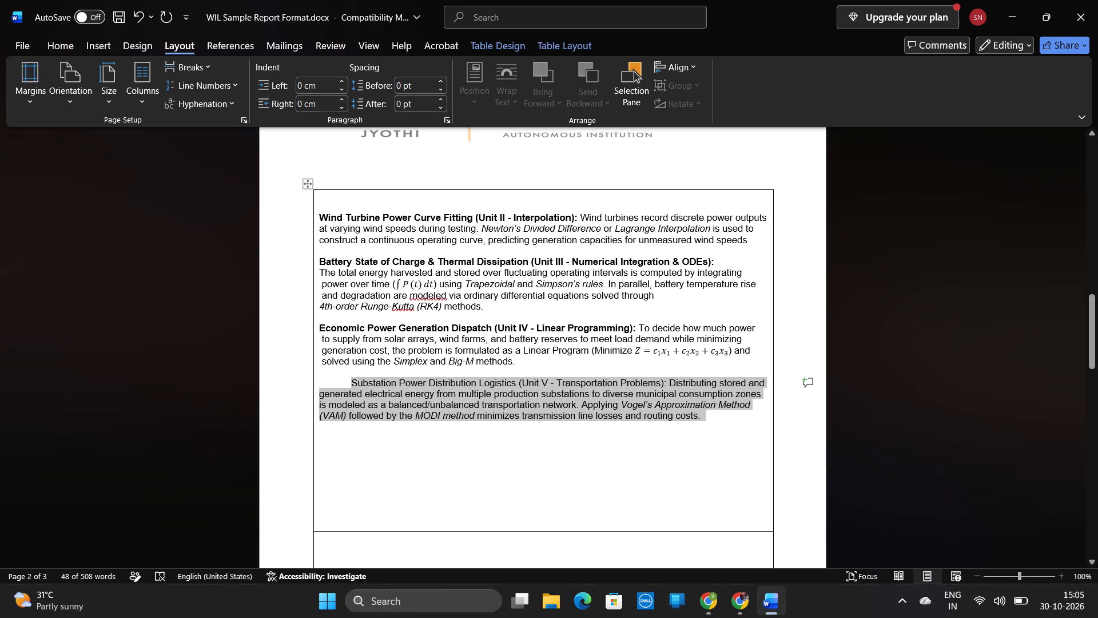
Justify the Substation Power Distribution Logistics paragraph and remove its first-line indent.
left_click(58, 45)
left_click(353, 93)
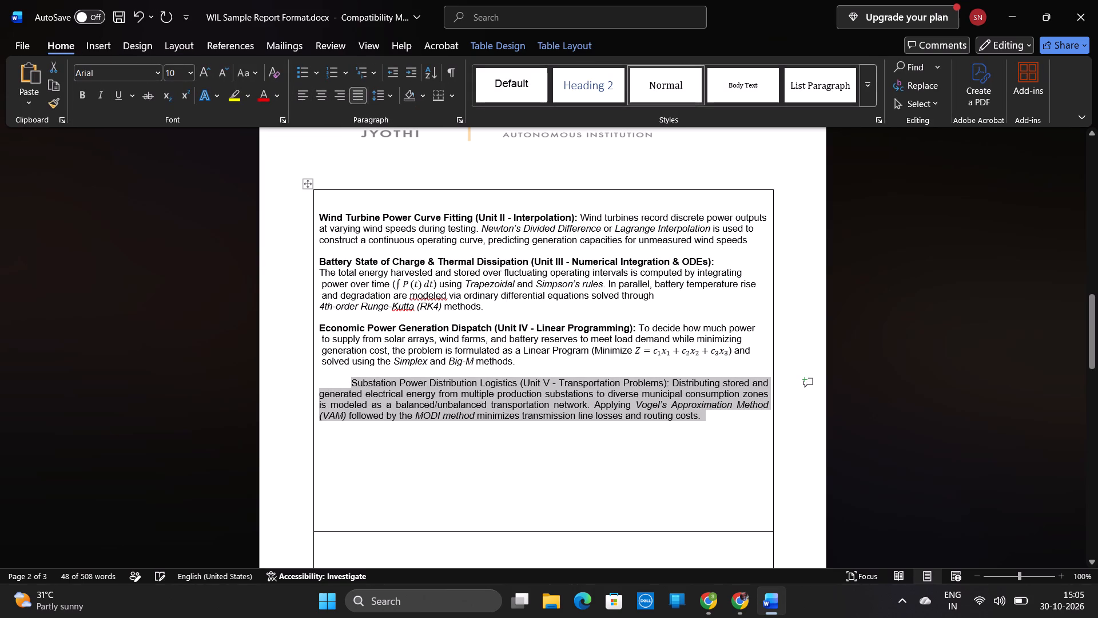
left_click(350, 382)
key("BackSpace")
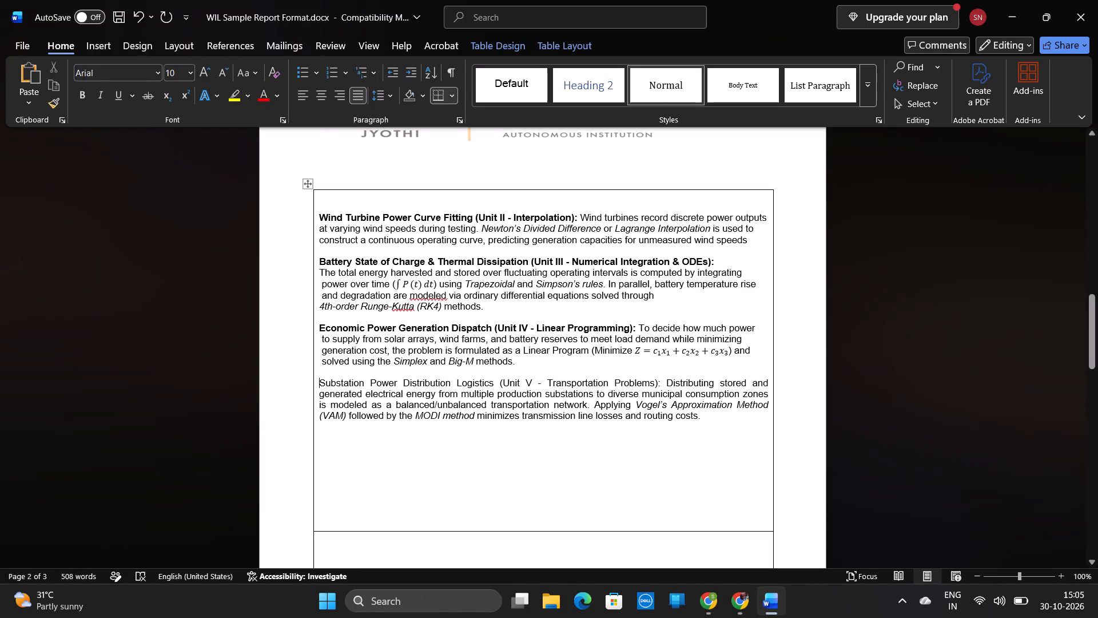
Bold the heading text "Substation Power Distribution Logistics (Unit V - Transportation Problems" at the start of its paragraph.
left_click_drag(656, 386, 415, 399)
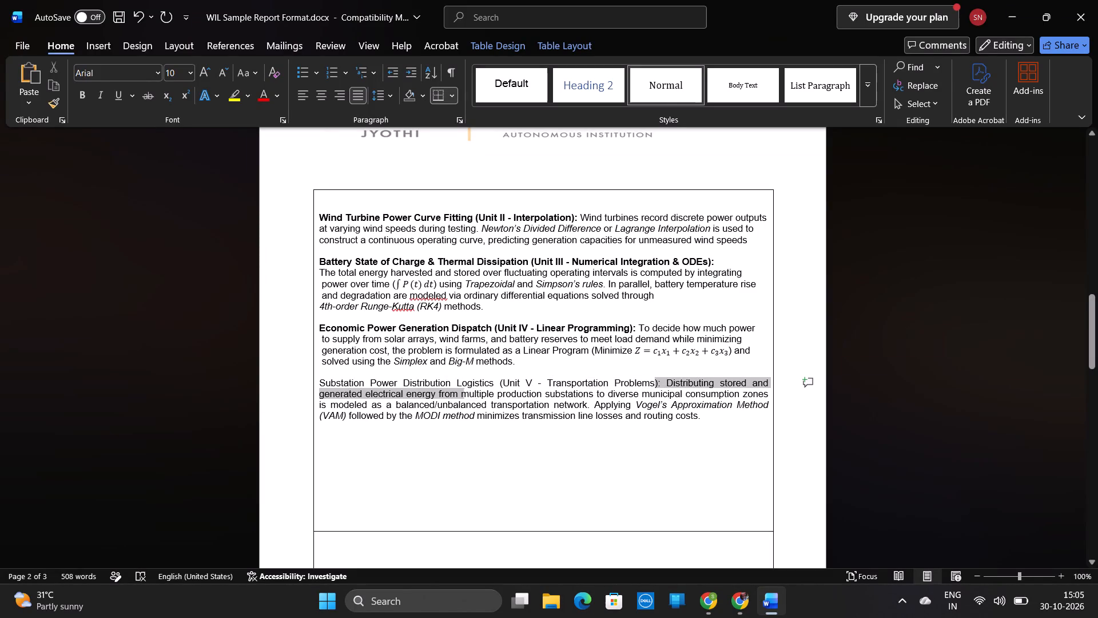
left_click_drag(415, 399, 315, 381)
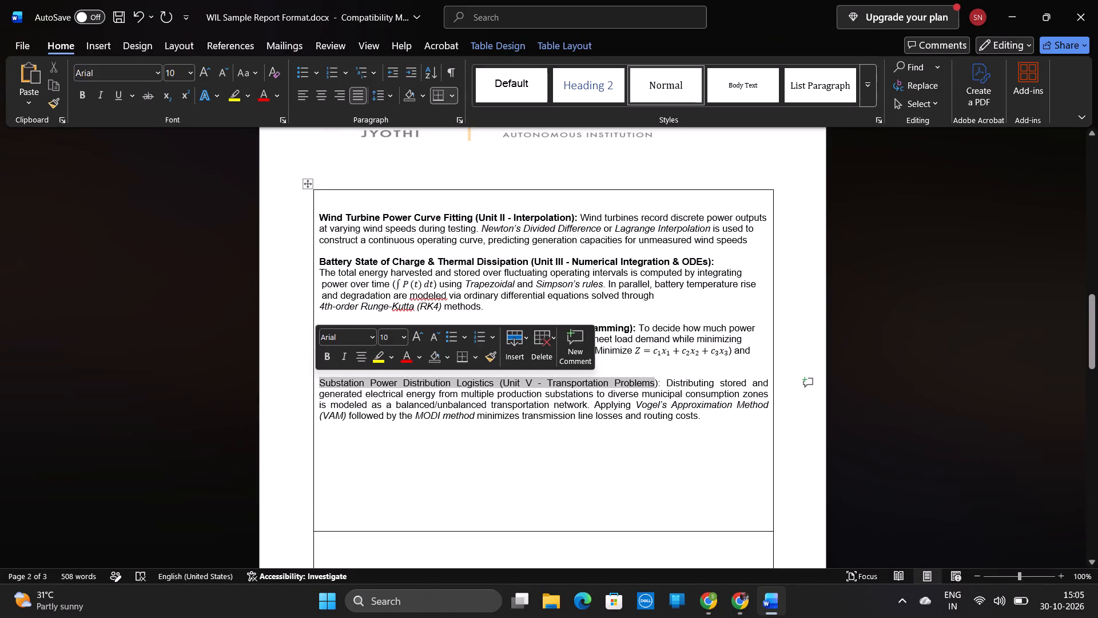
left_click(325, 353)
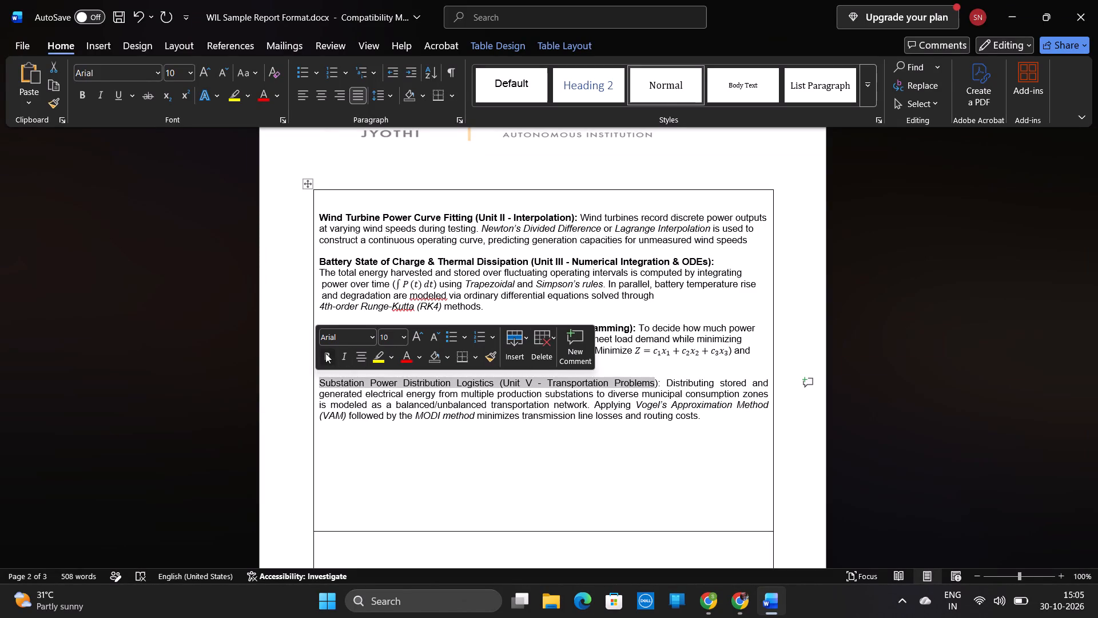
left_click(666, 380)
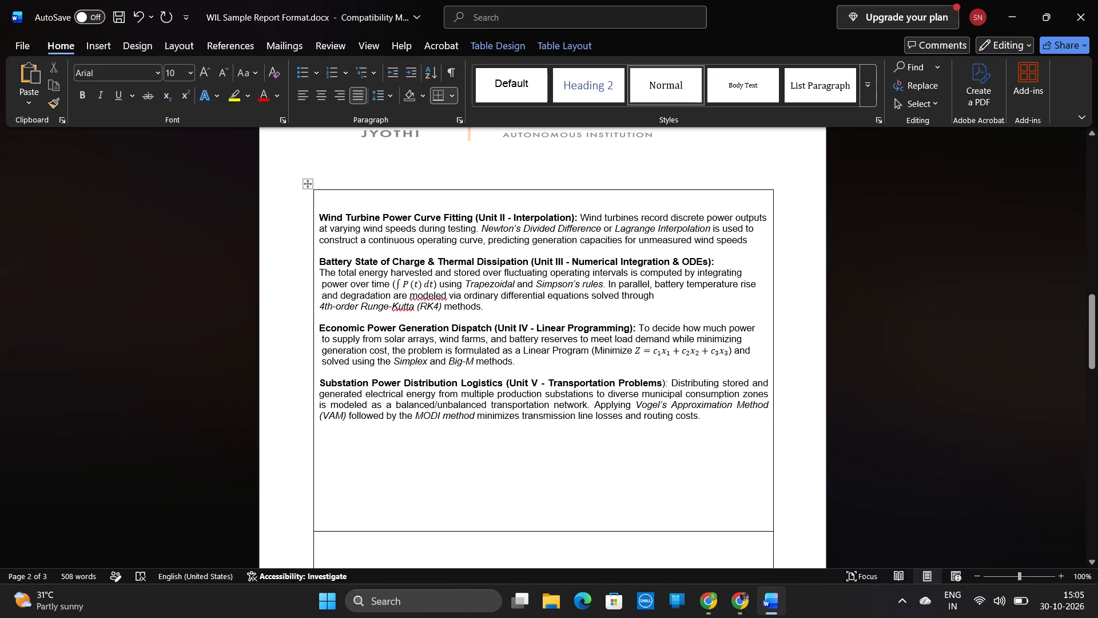
left_click_drag(517, 360, 324, 325)
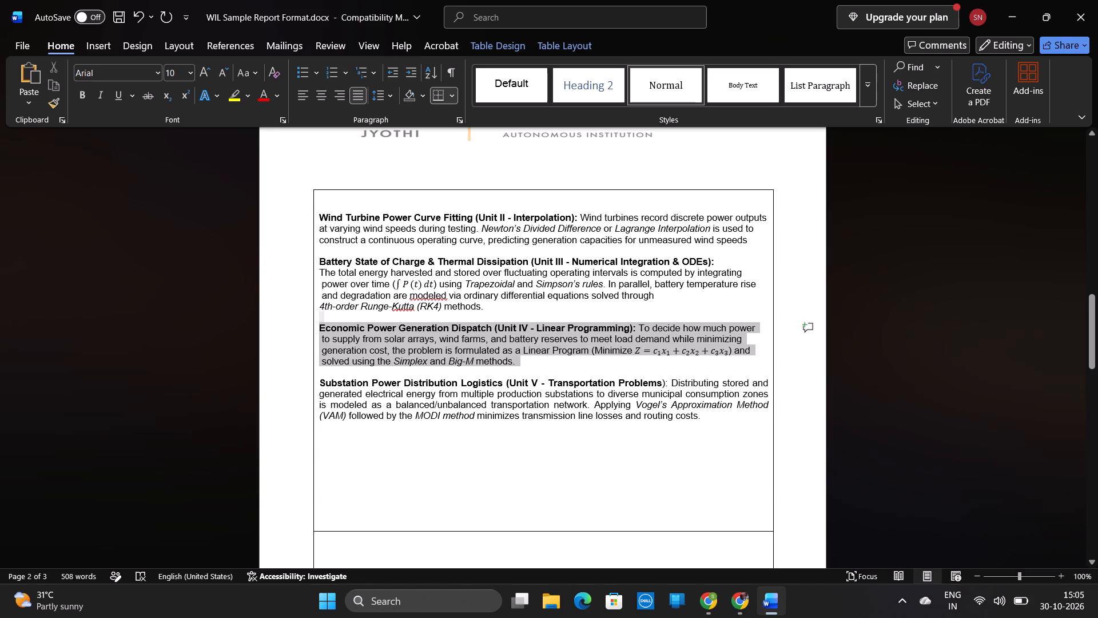
left_click_drag(324, 325, 320, 326)
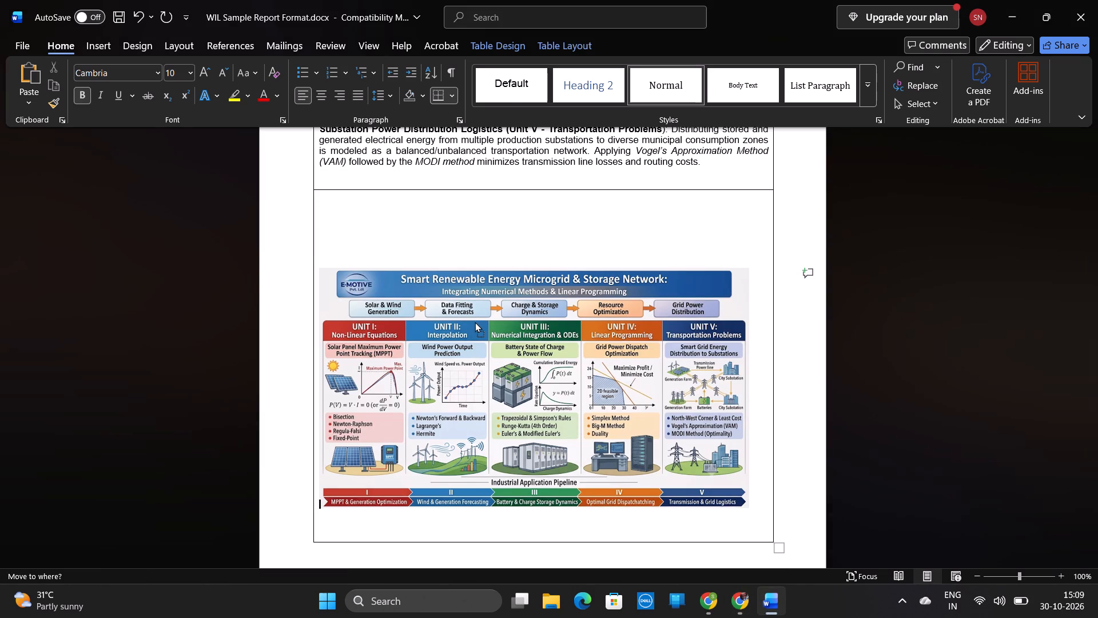
left_click_drag(475, 322, 476, 321)
left_click(763, 281)
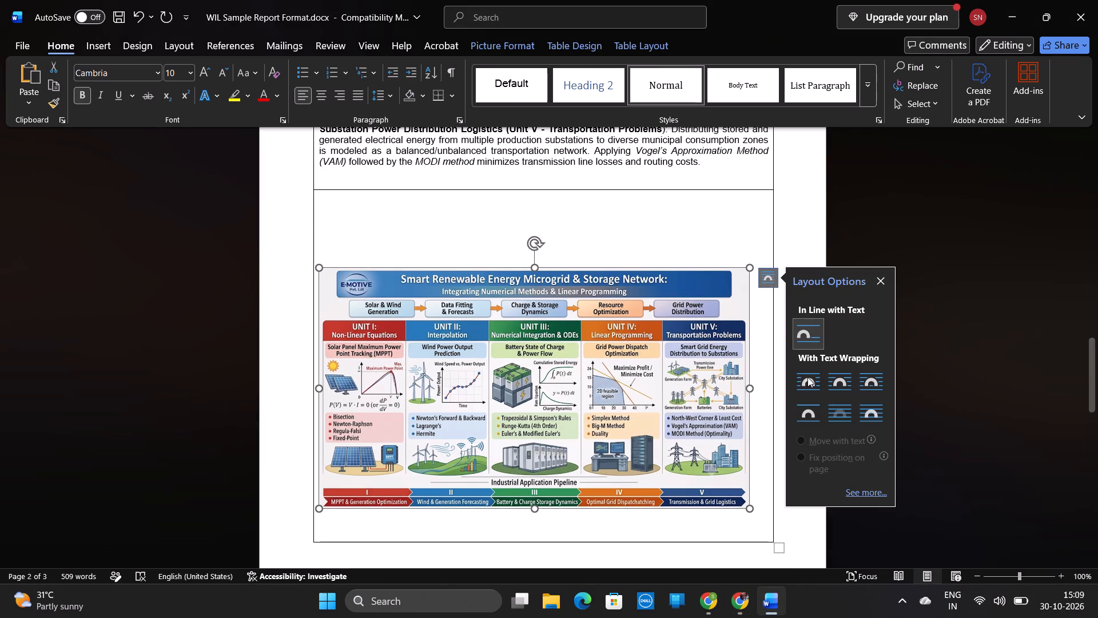
left_click(876, 417)
left_click_drag(594, 405, 595, 383)
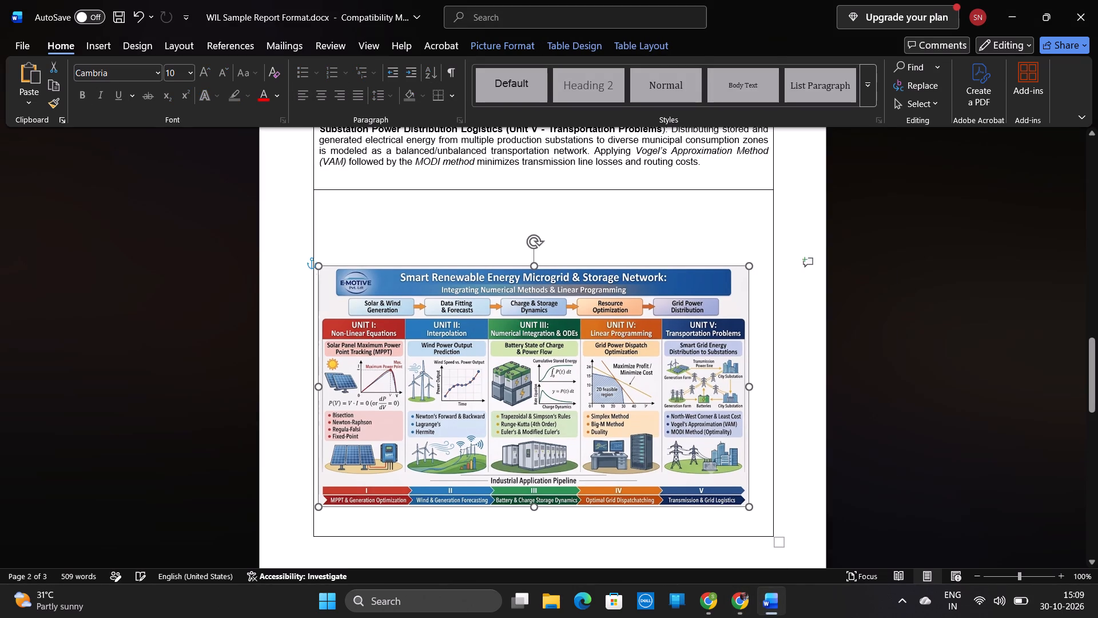
left_click_drag(595, 383, 590, 347)
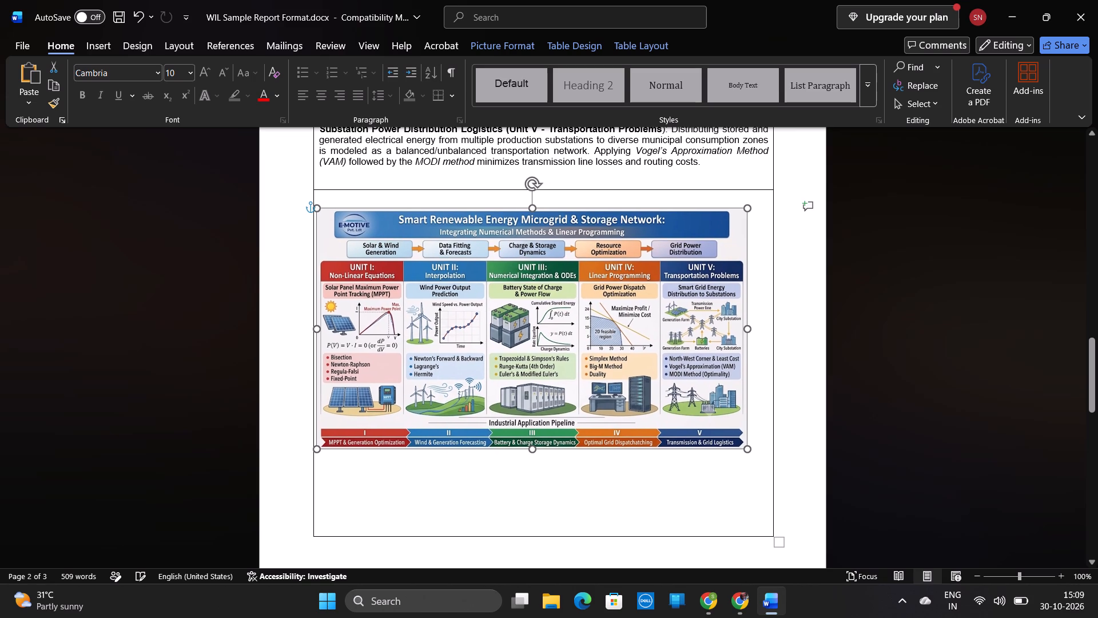
left_click_drag(590, 347, 589, 347)
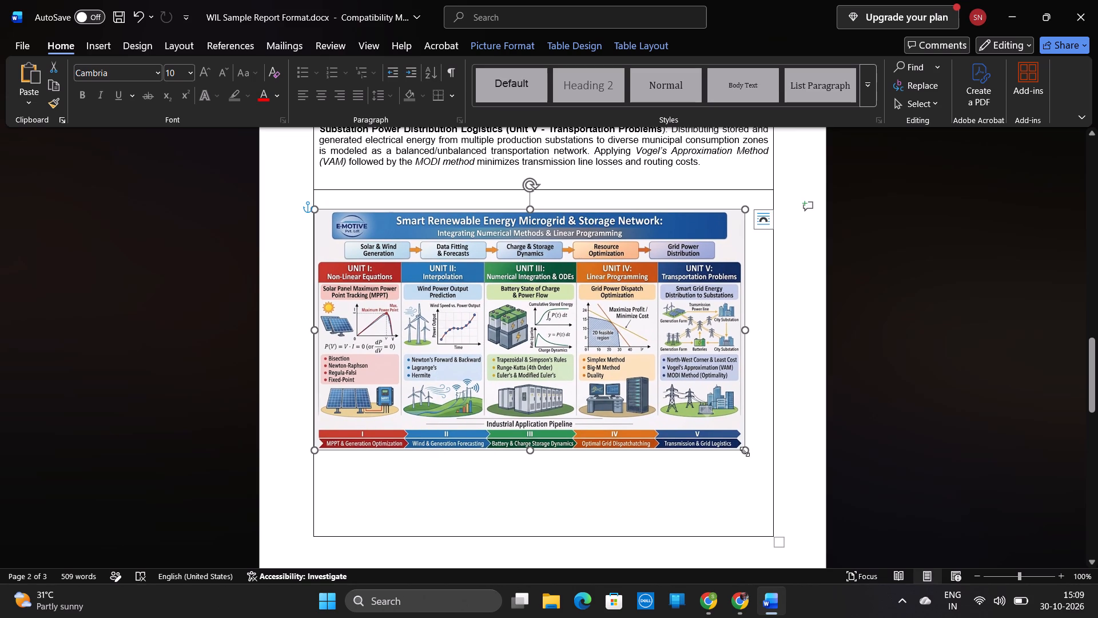
Enlarge and stretch the poster to fill the full width and height of its table cell on page 2.
left_click_drag(745, 451, 759, 466)
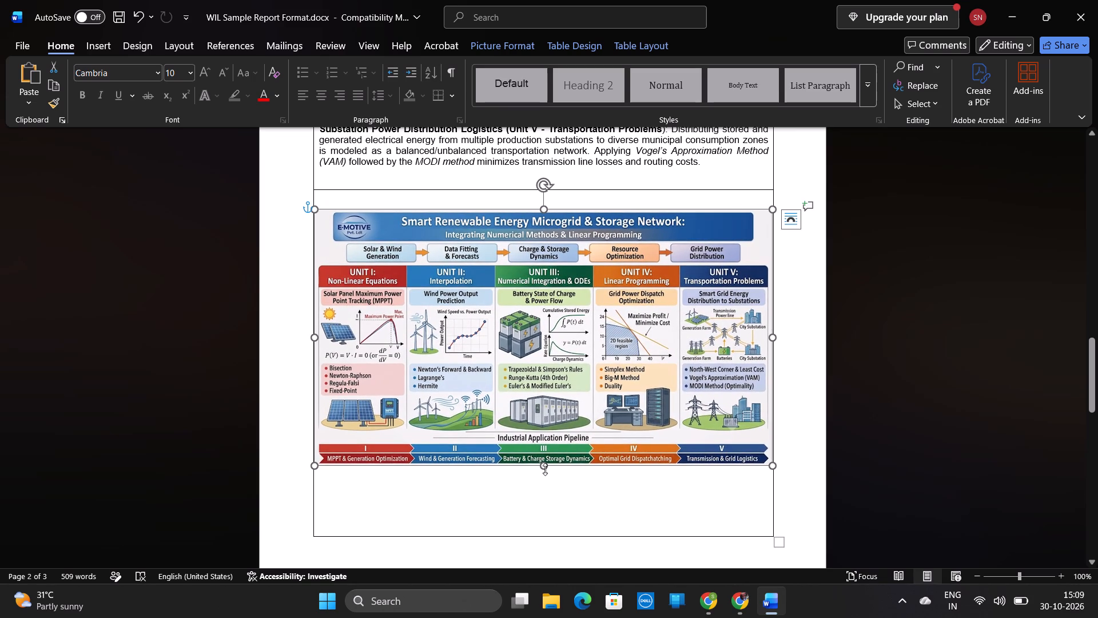
left_click_drag(545, 469, 554, 540)
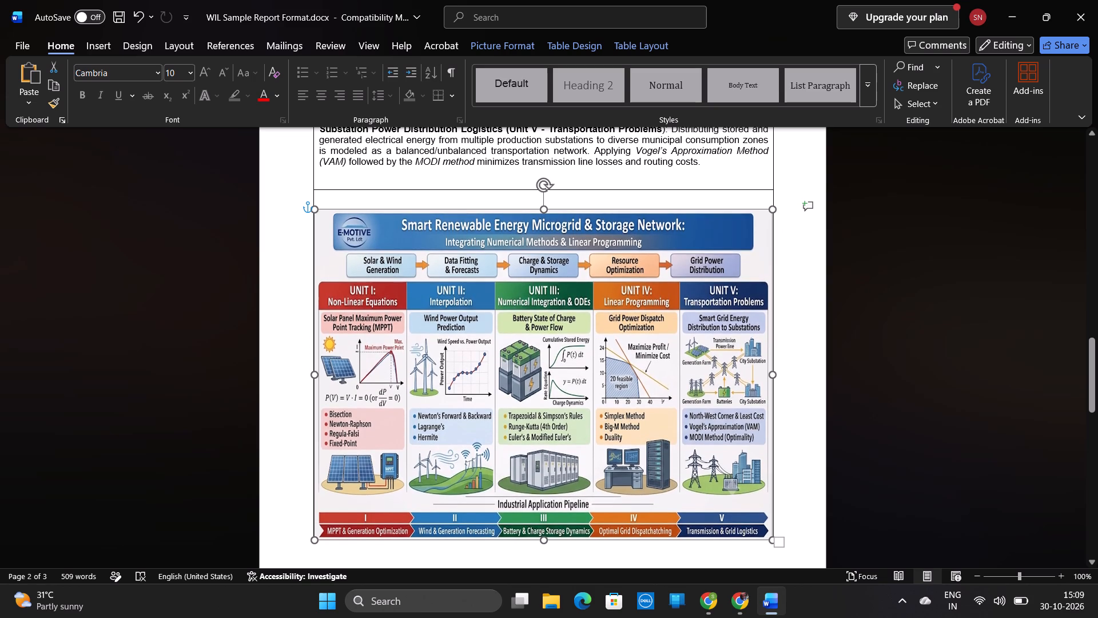
left_click_drag(554, 540, 555, 537)
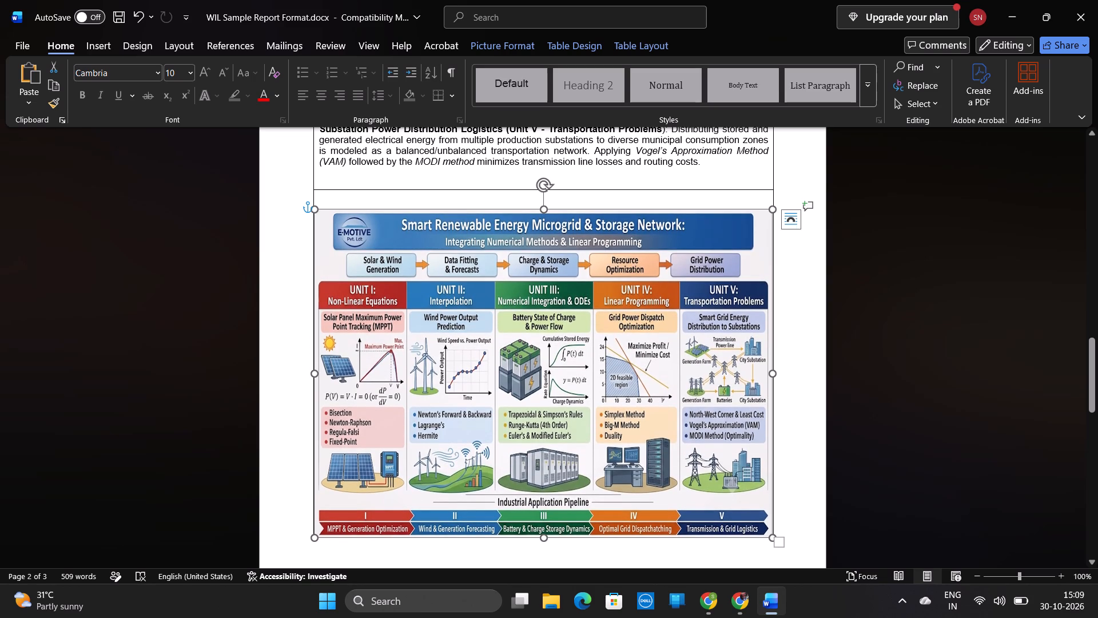
left_click_drag(546, 211, 544, 191)
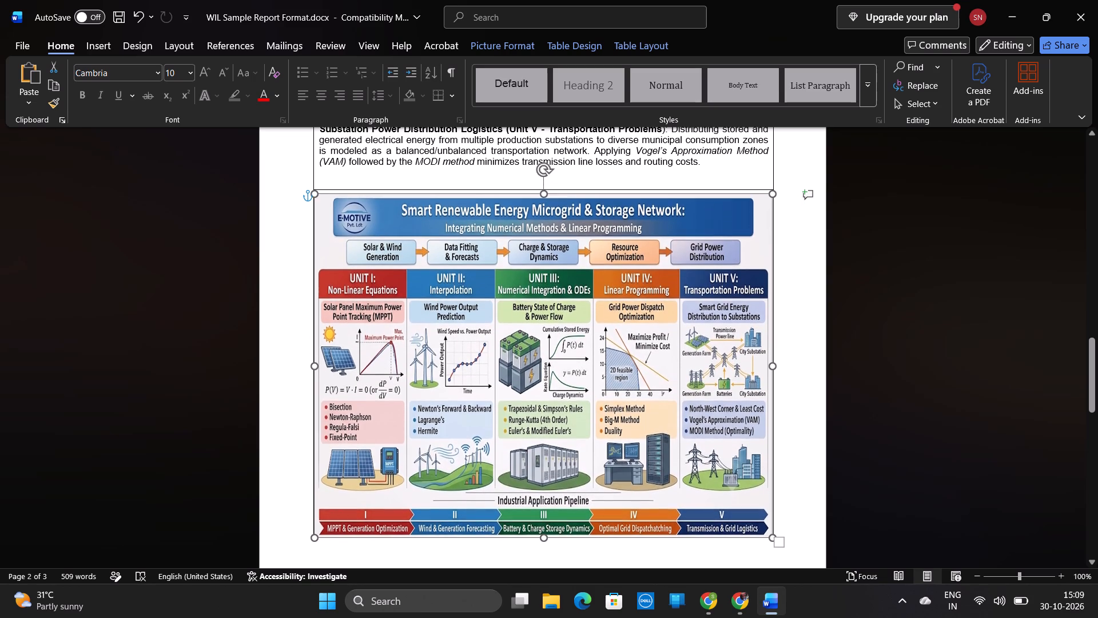
left_click_drag(544, 191, 545, 196)
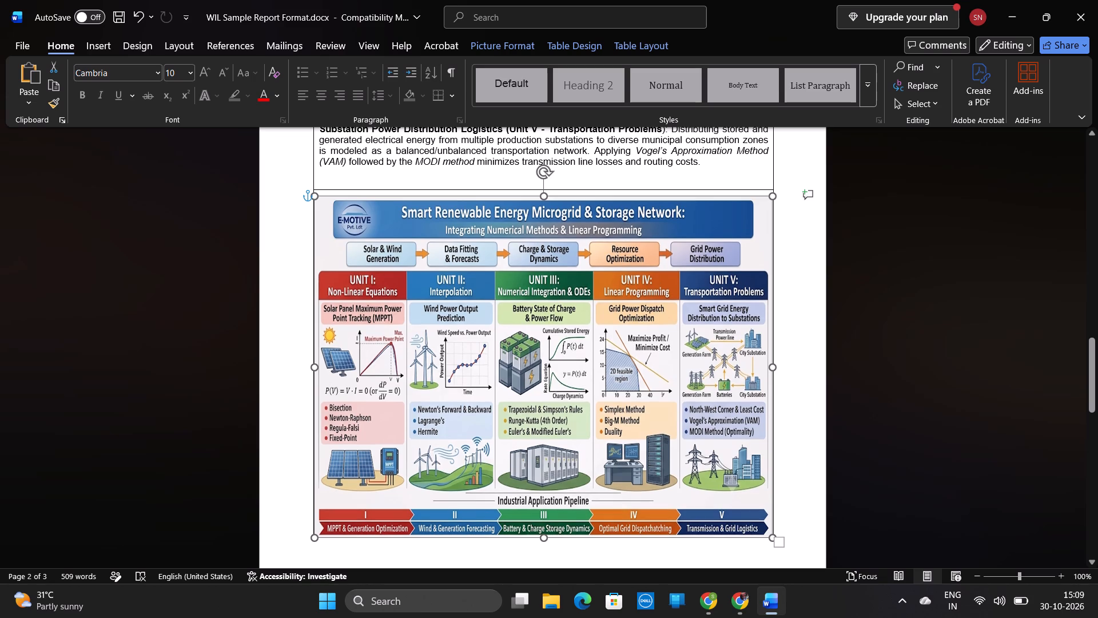
left_click_drag(545, 196, 545, 190)
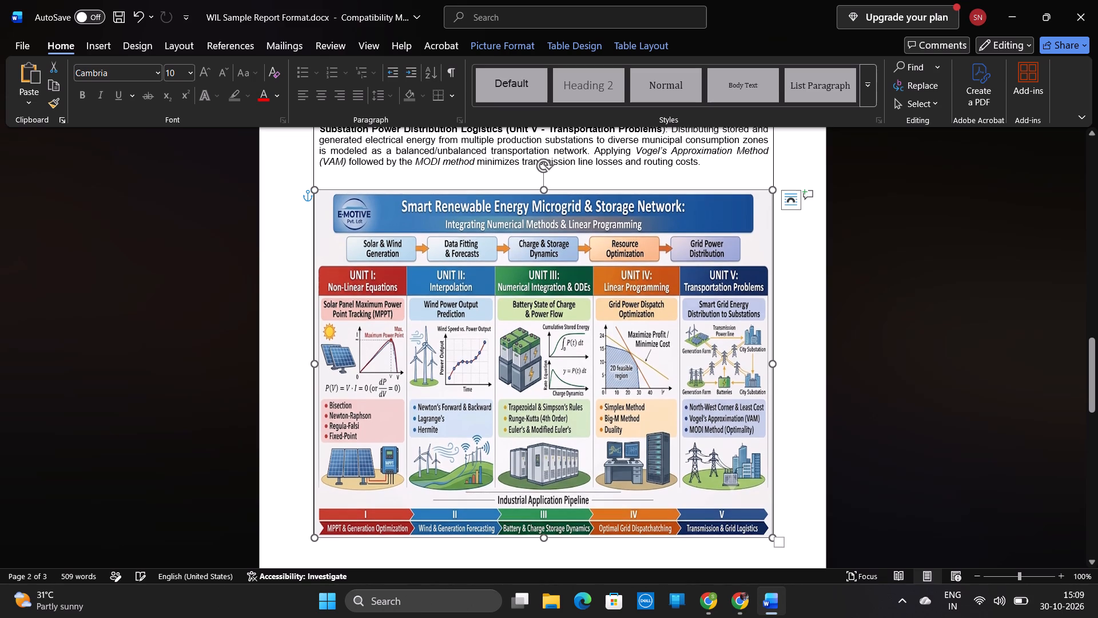
Fine-tune the poster's right and left edges to line up with the table cell's borders.
left_click(910, 352)
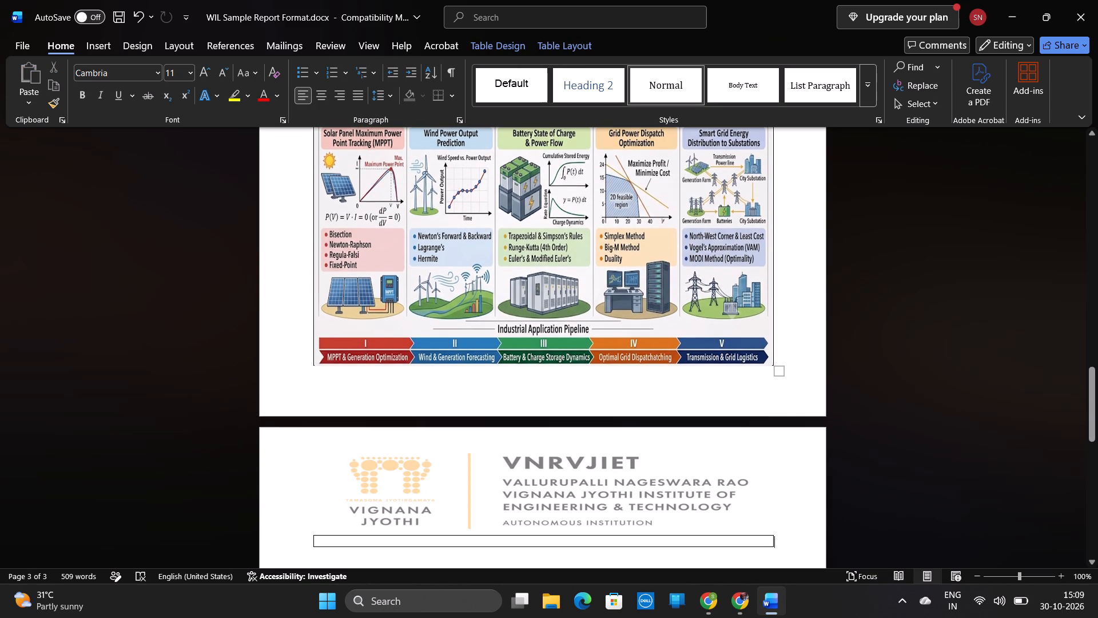
left_click(665, 231)
scroll(664, 255, "up", 2)
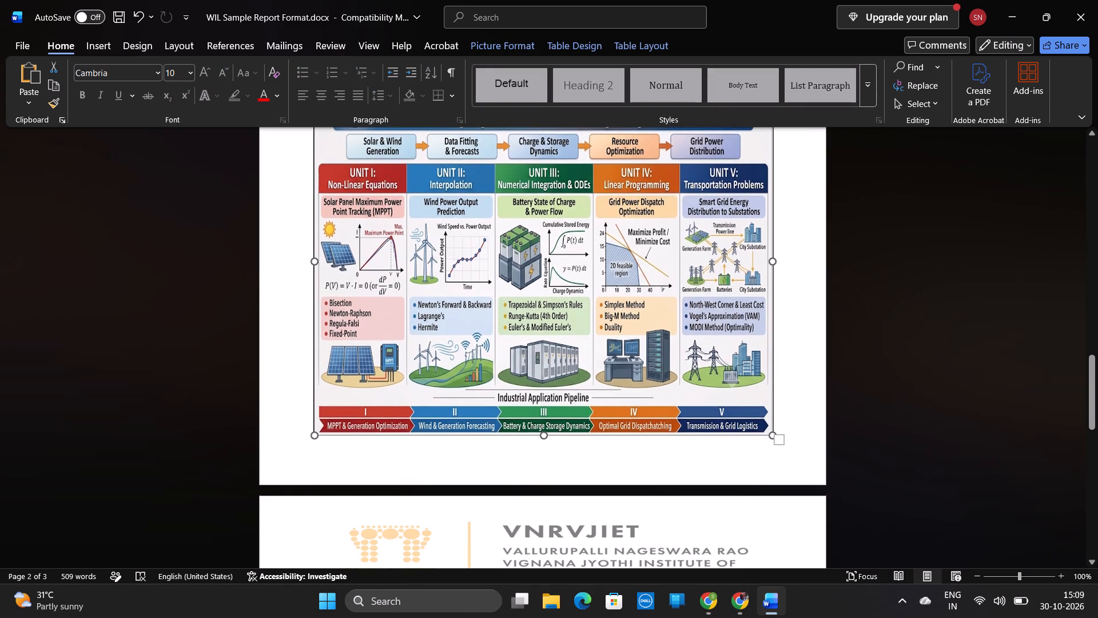
left_click(772, 258)
scroll(478, 321, "up", 3)
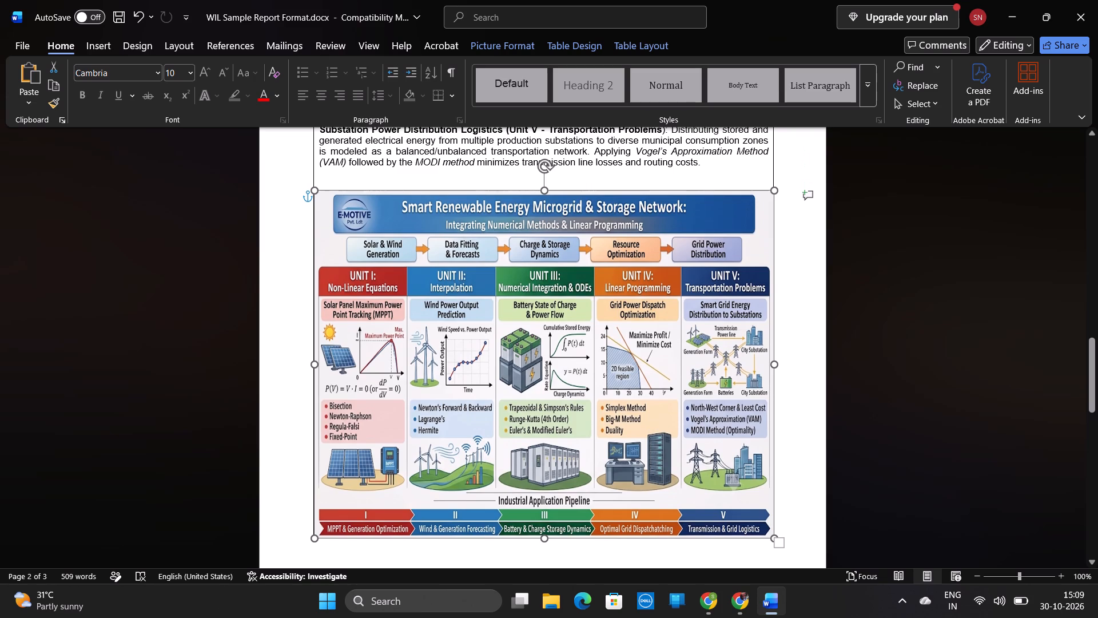
left_click(314, 362)
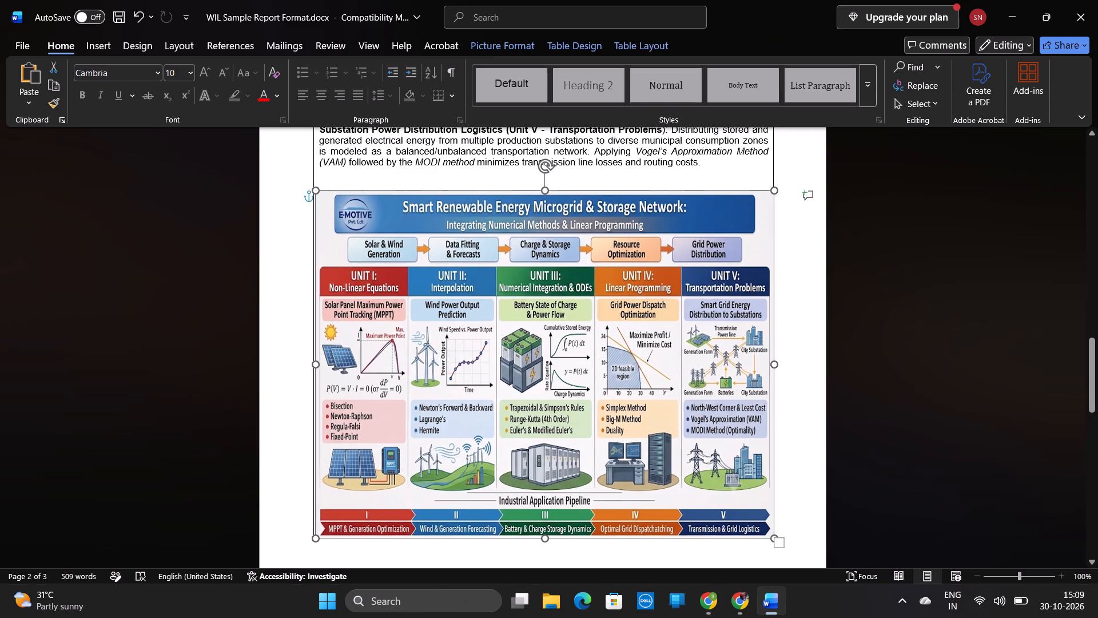
left_click(293, 369)
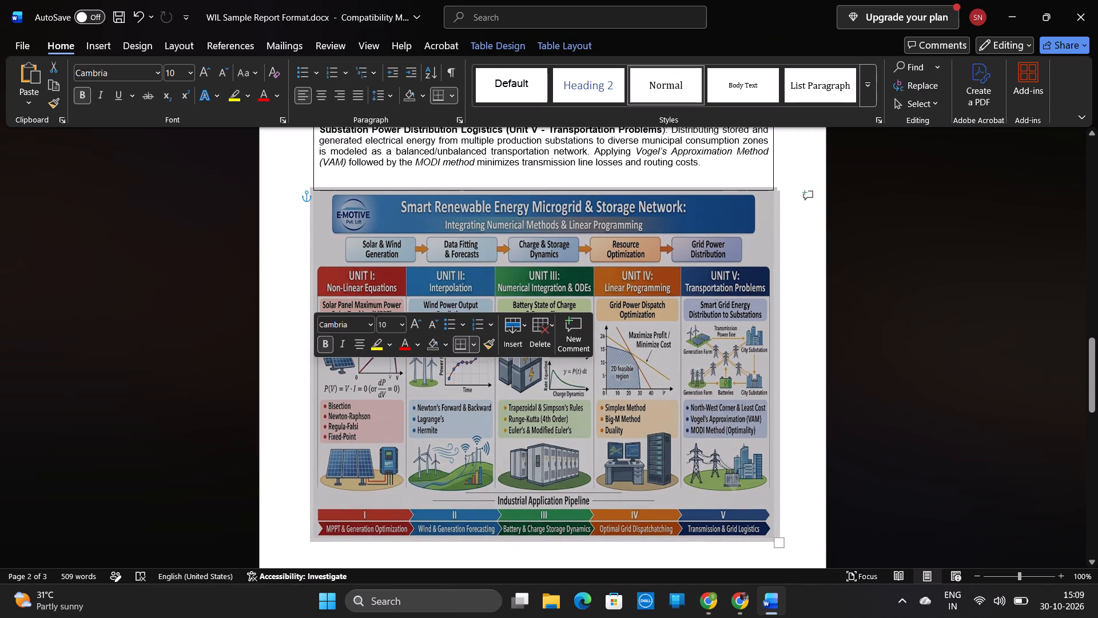
left_click(293, 369)
left_click(158, 333)
left_click(540, 311)
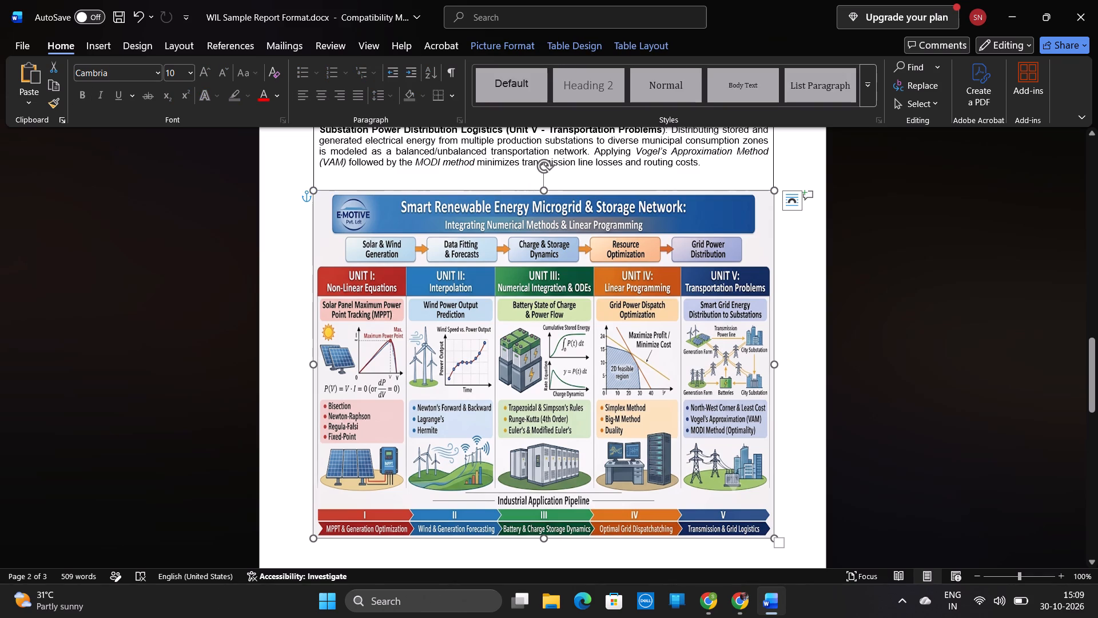
left_click(334, 169)
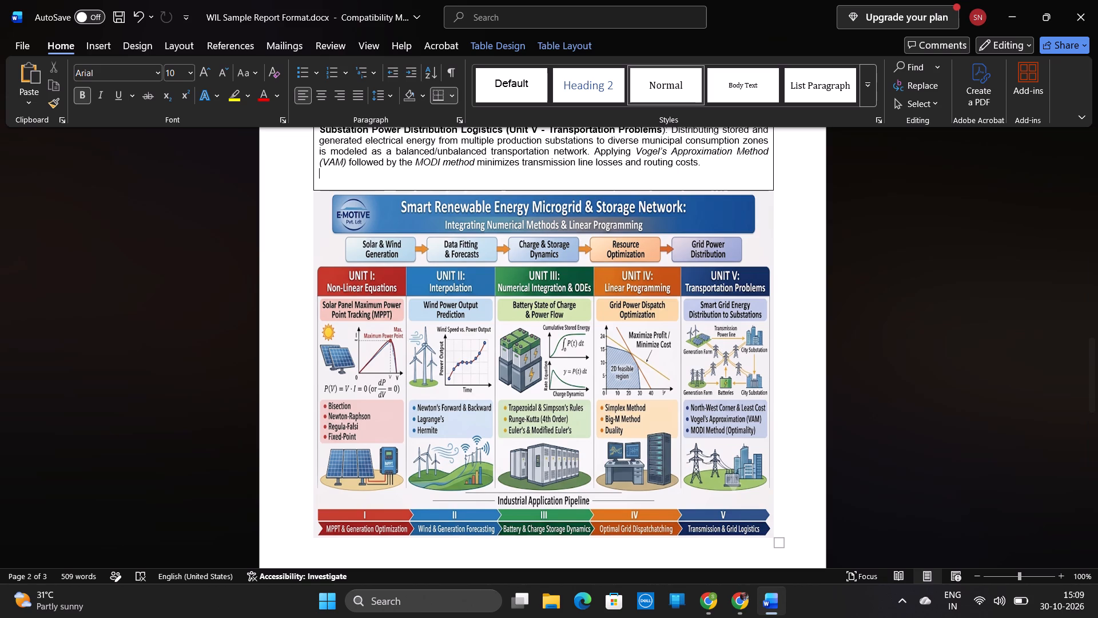
Delete the leftover empty table line on page 3 to remove the blank third page.
scroll(490, 316, "down", 5)
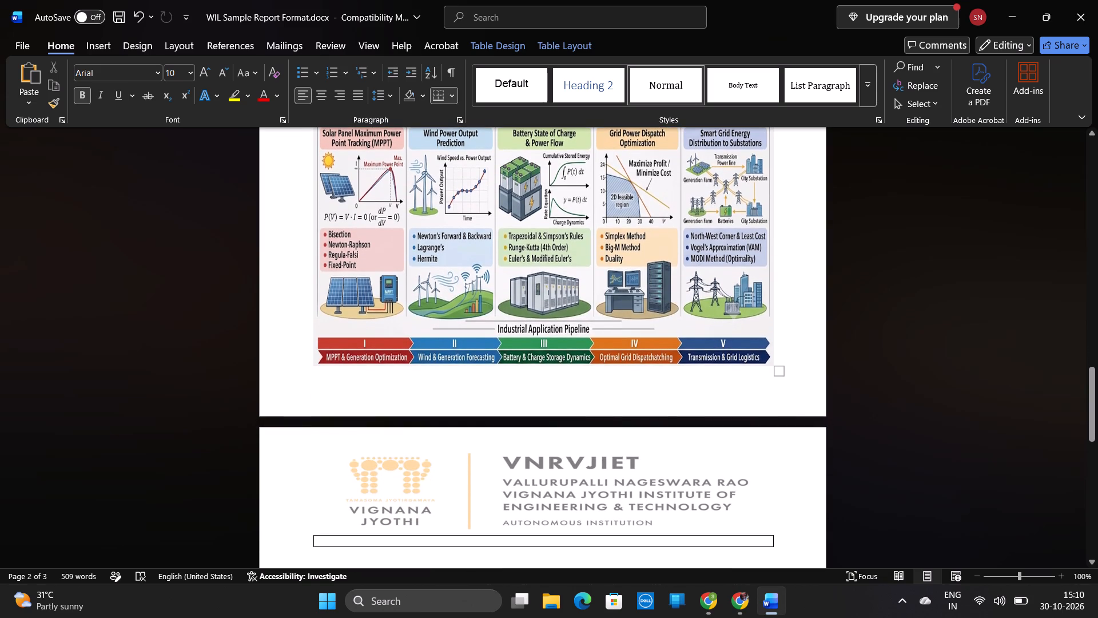
scroll(490, 316, "down", 2)
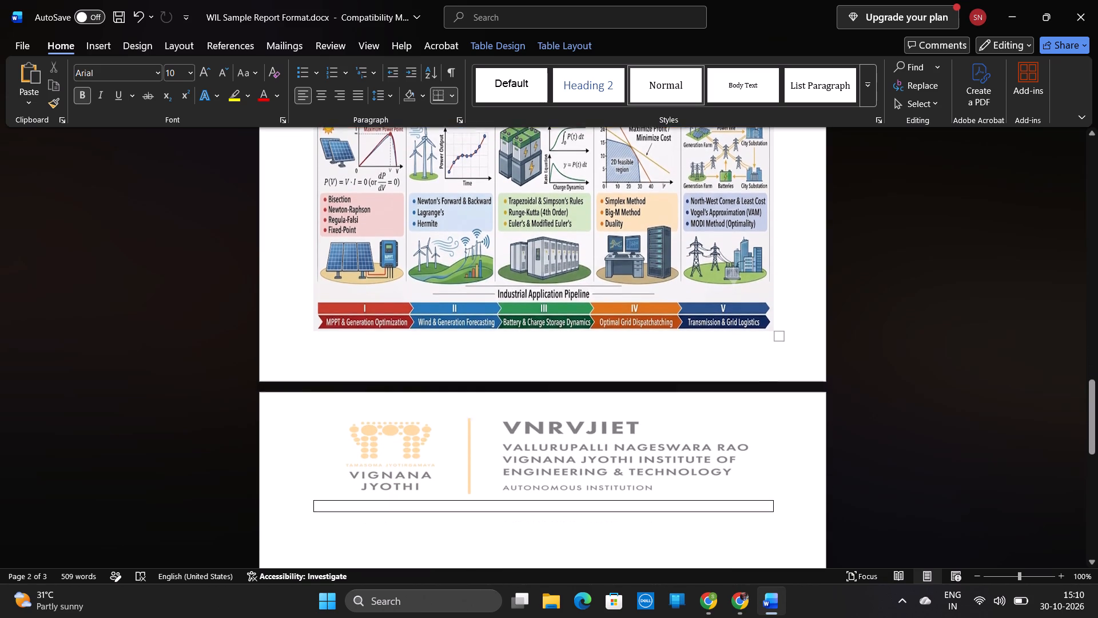
scroll(490, 316, "down", 9)
scroll(490, 316, "up", 2)
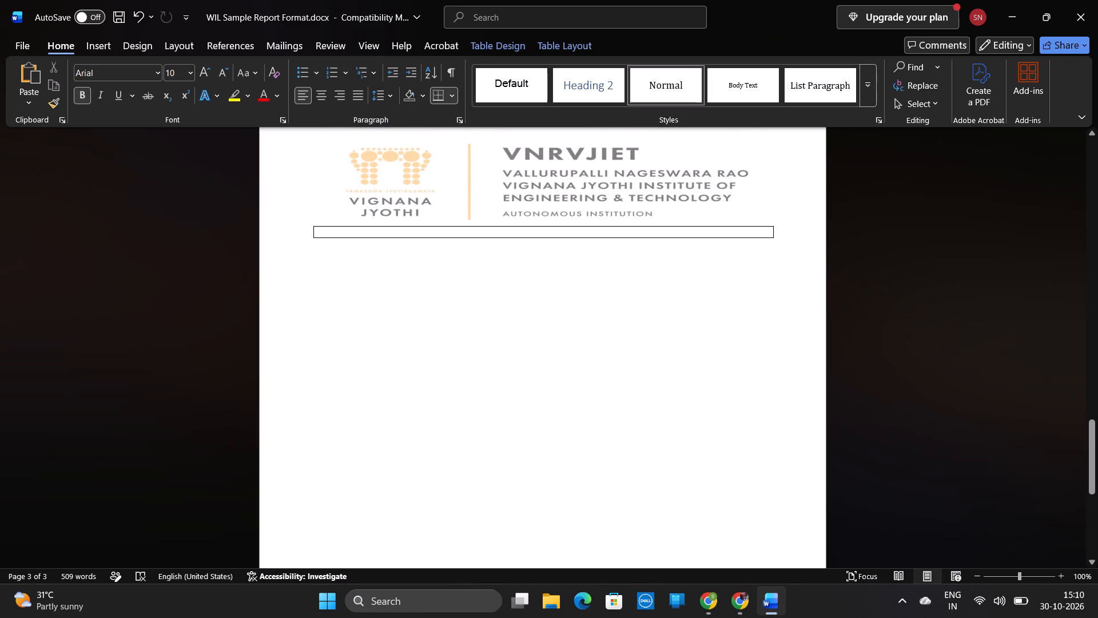
left_click(370, 238)
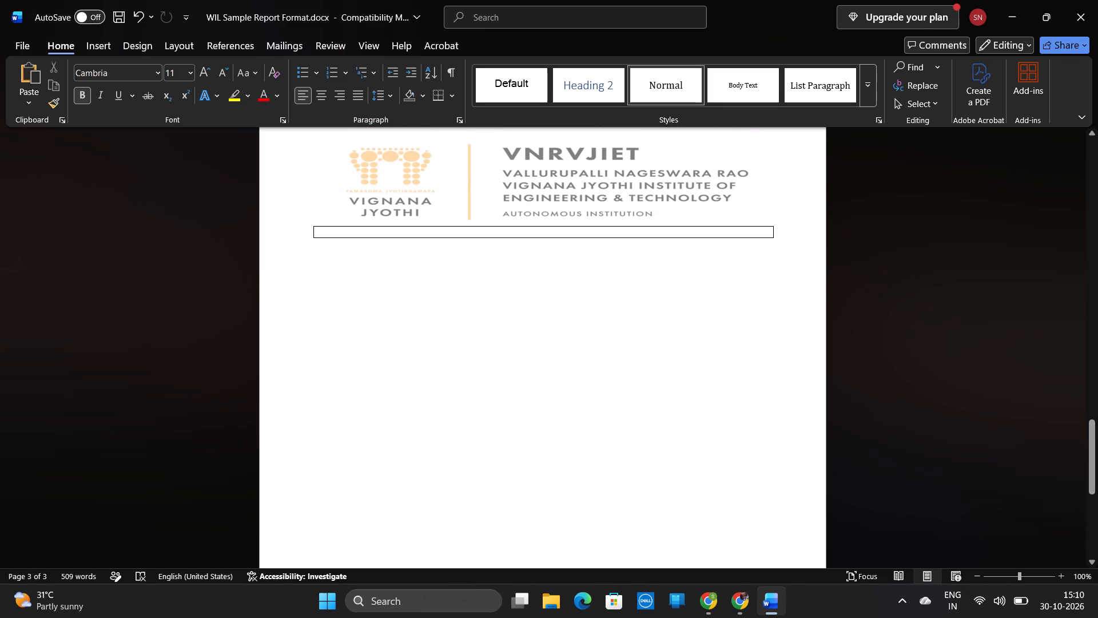
key("BackSpace")
key("BackSpace")
key("BackSpace")
key("BackSpace")
scroll(370, 238, "up", 11)
scroll(368, 237, "down", 7)
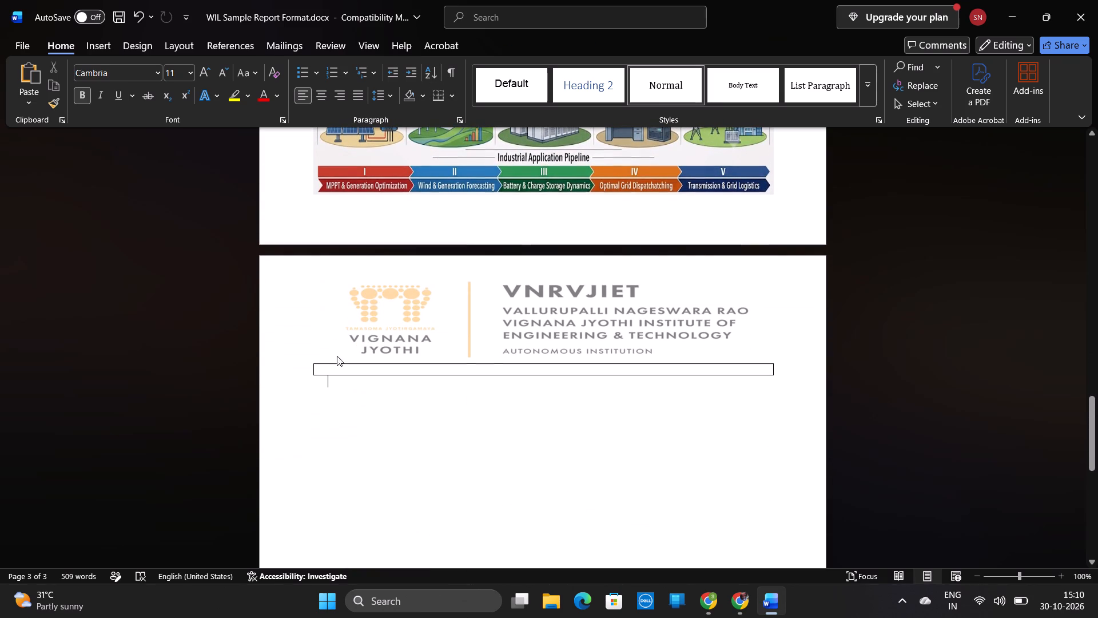
left_click(341, 366)
key("BackSpace")
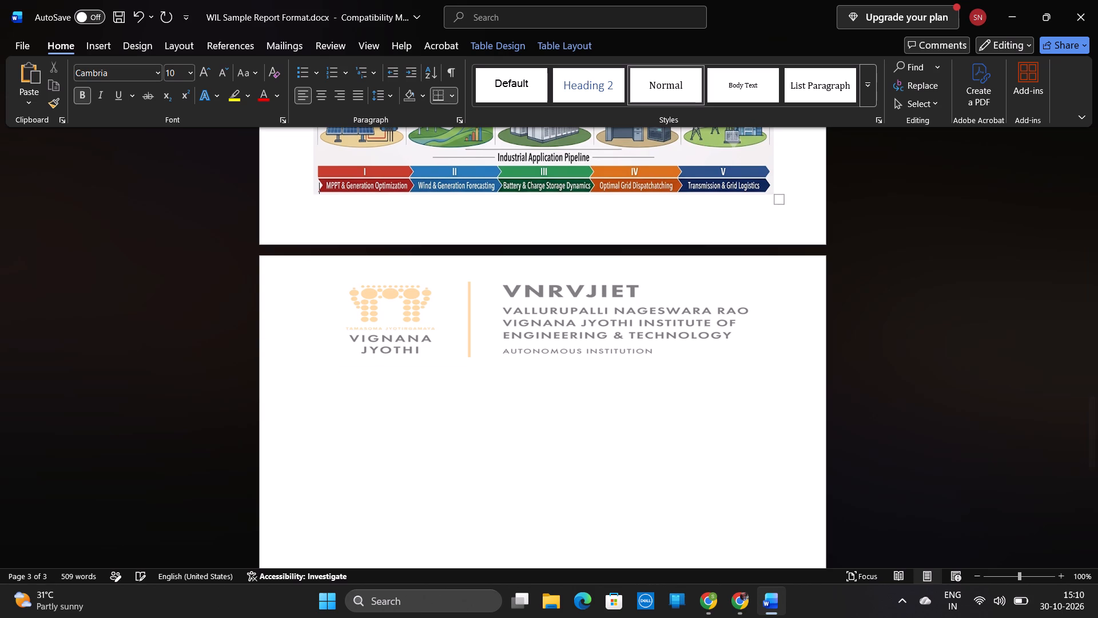
key("BackSpace")
Review the report's layout from the poster on page 2 back up to the title and student table on page 1.
scroll(305, 441, "up", 3)
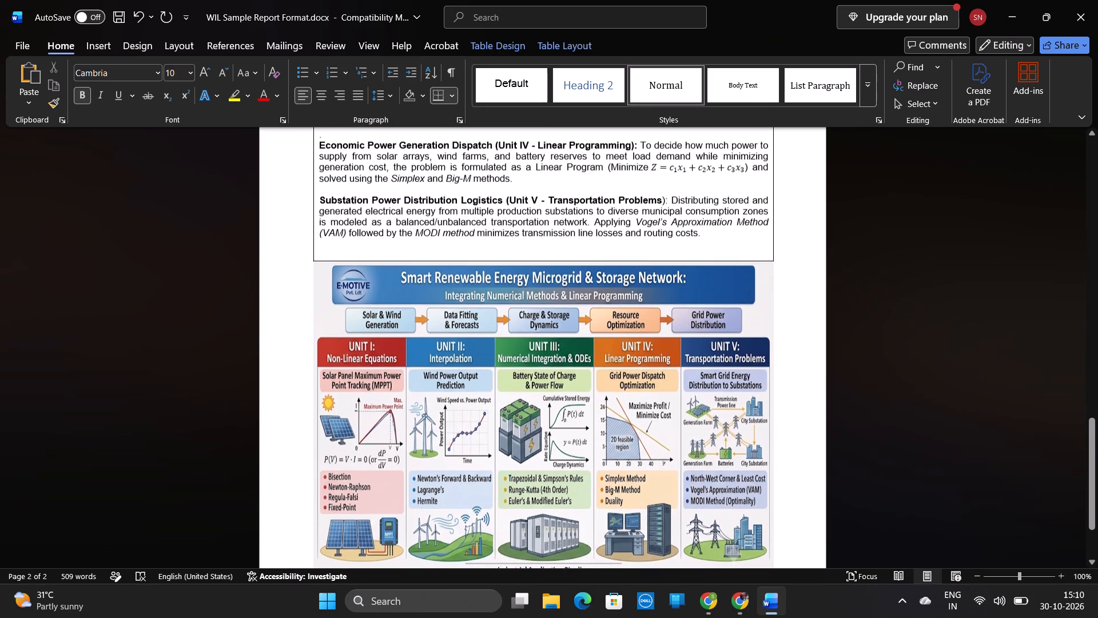
scroll(305, 441, "up", 1)
scroll(305, 441, "down", 13)
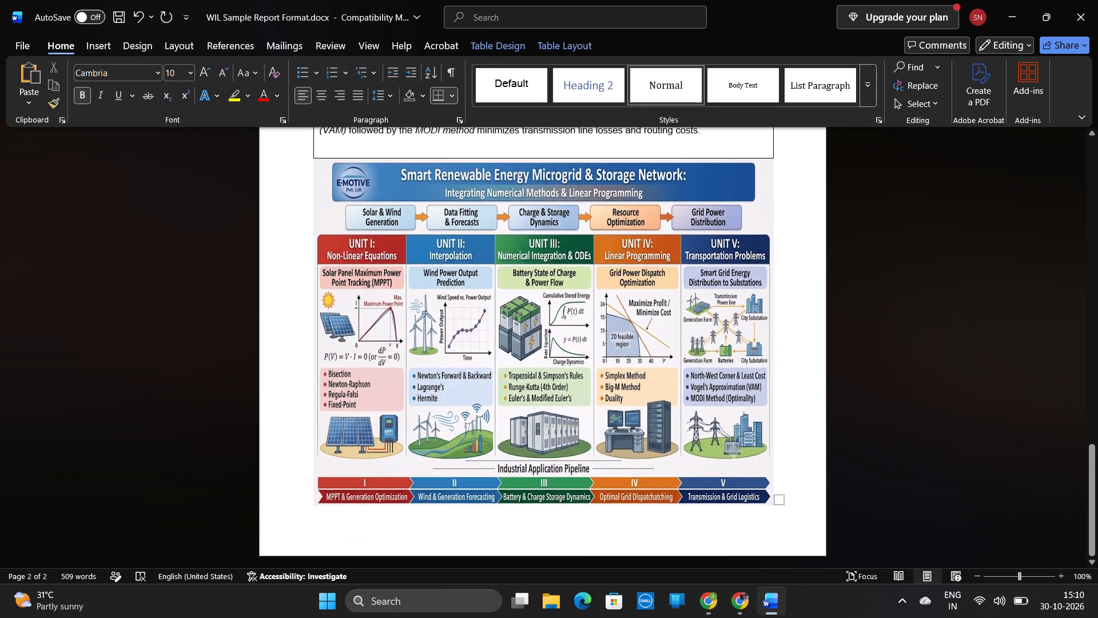
scroll(305, 441, "down", 1)
scroll(271, 397, "down", 4)
scroll(395, 413, "down", 4)
scroll(732, 462, "down", 5)
scroll(807, 431, "up", 3)
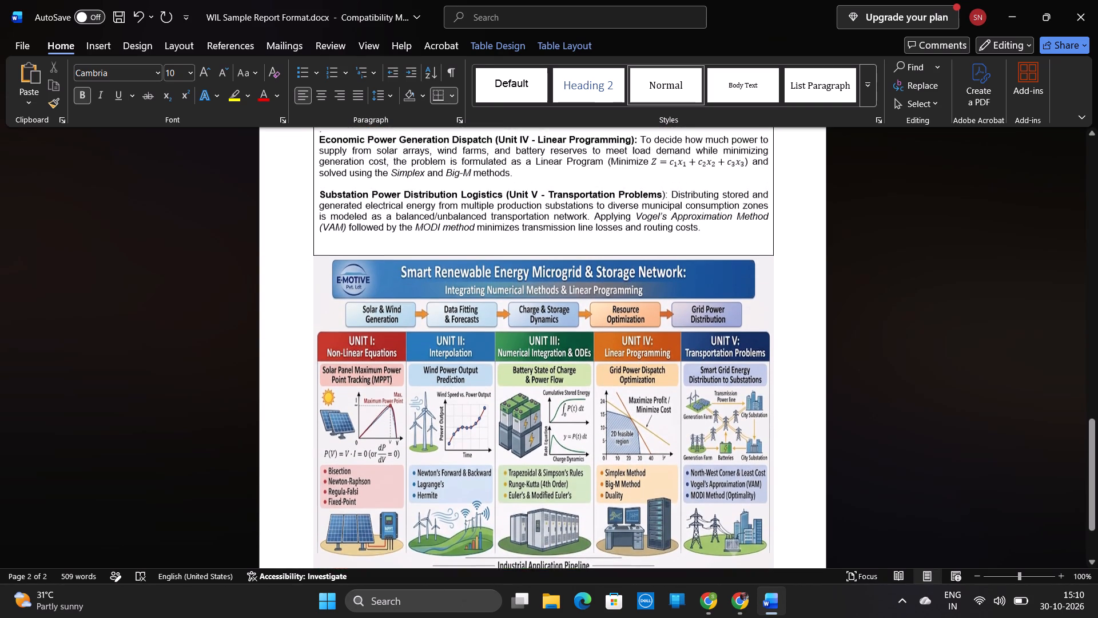
scroll(810, 431, "down", 10)
scroll(810, 431, "up", 17)
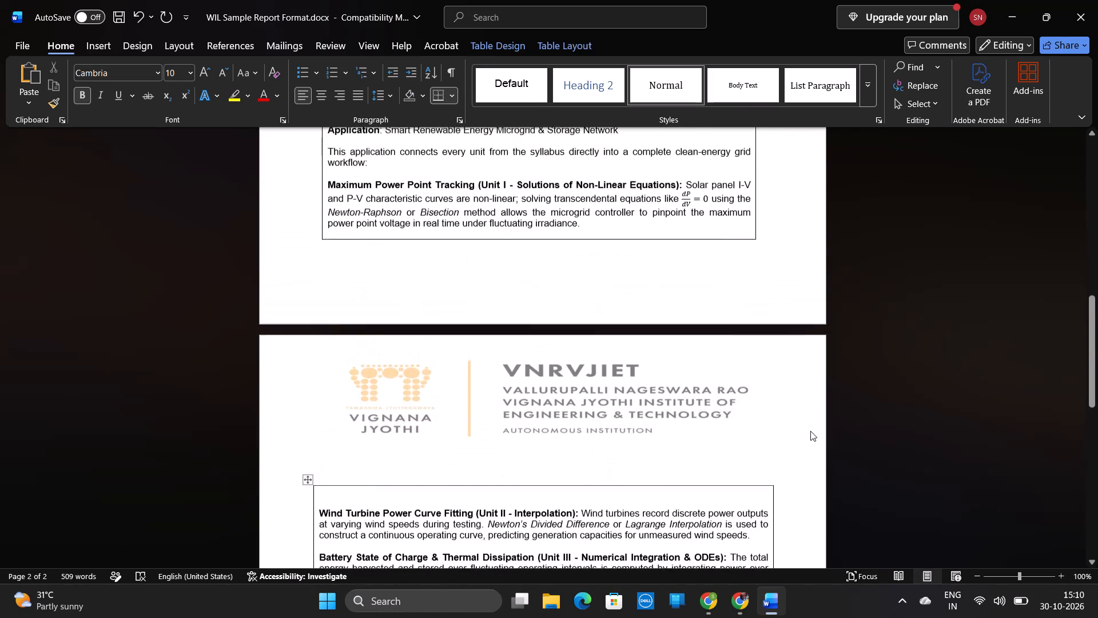
scroll(810, 431, "up", 20)
scroll(812, 419, "up", 5)
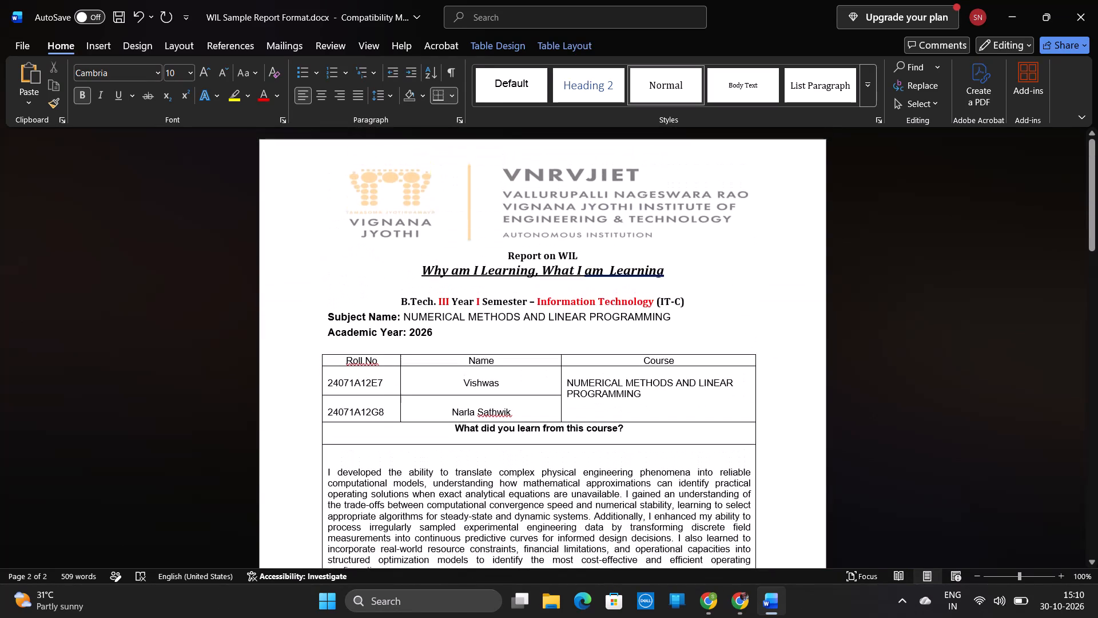
Place the cursor in the first student's Name cell in the table on page 1.
left_click(460, 378)
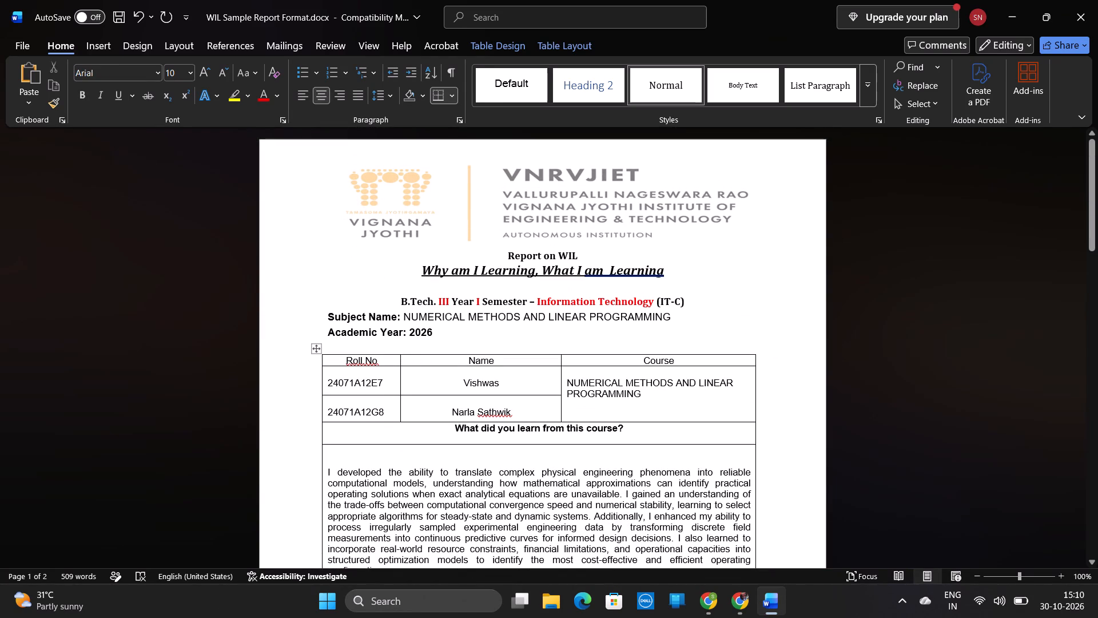
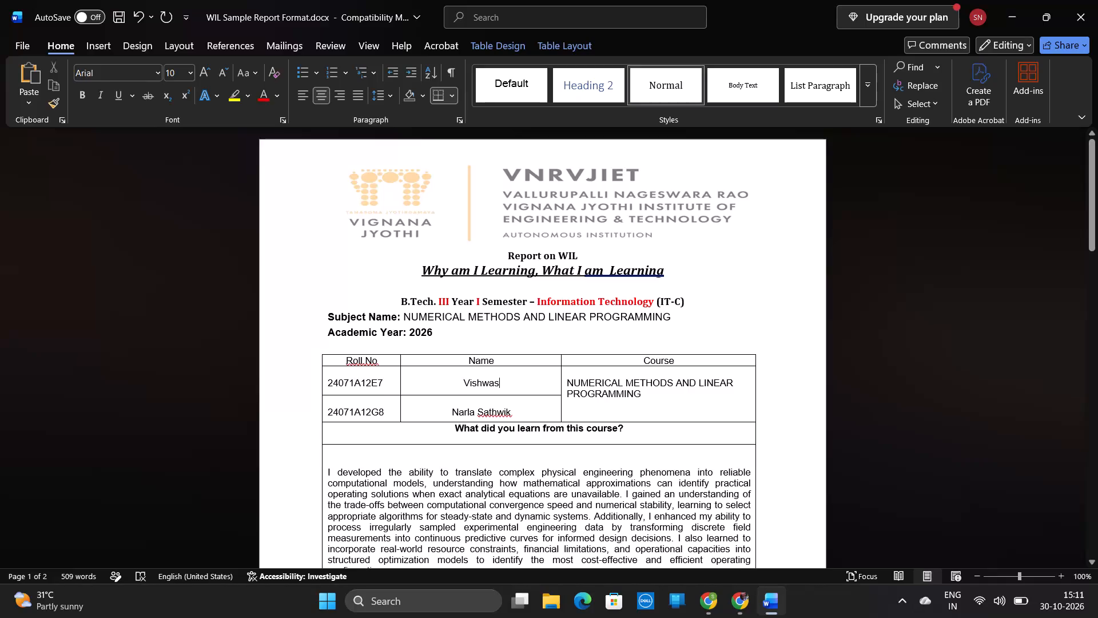
Append the surname after the first student's given name in the Name column of the student table.
key("v")
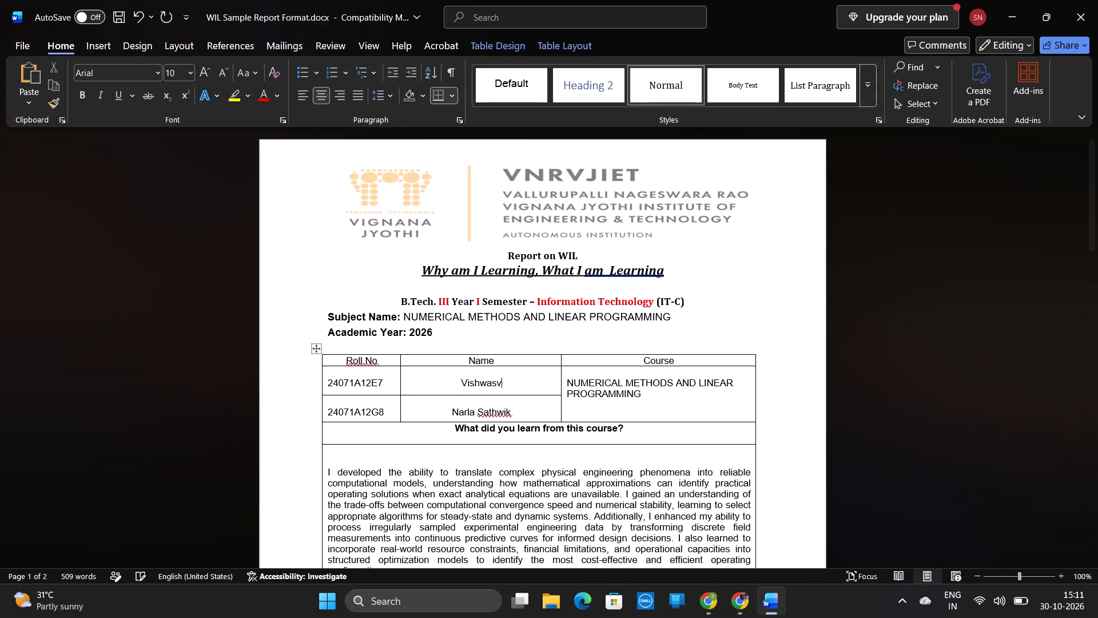
key("BackSpace")
key("space")
type("Reddy")
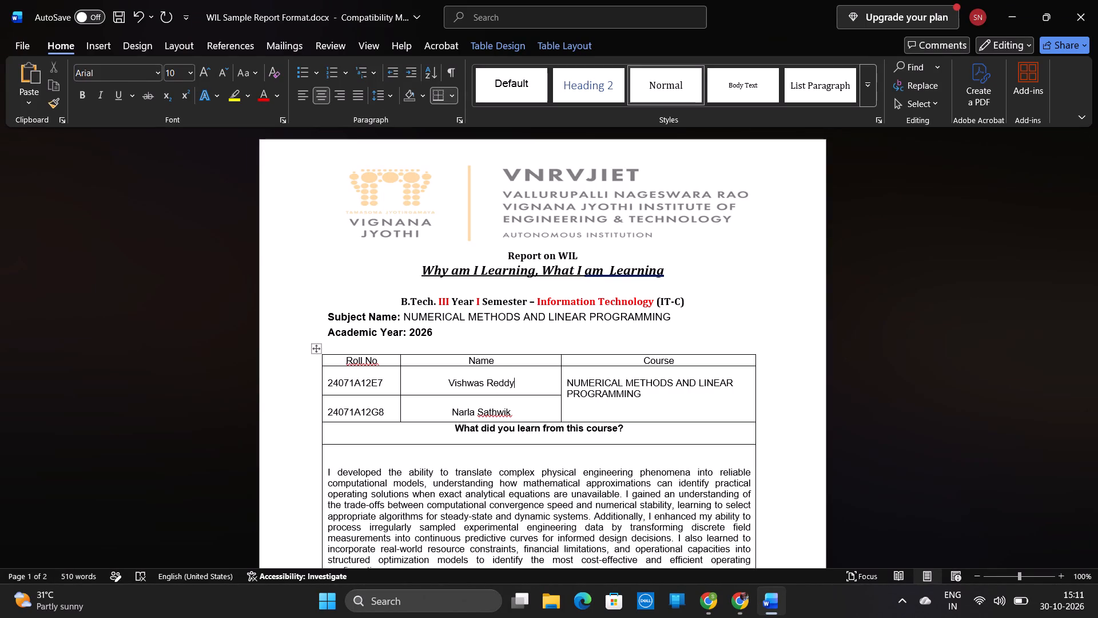
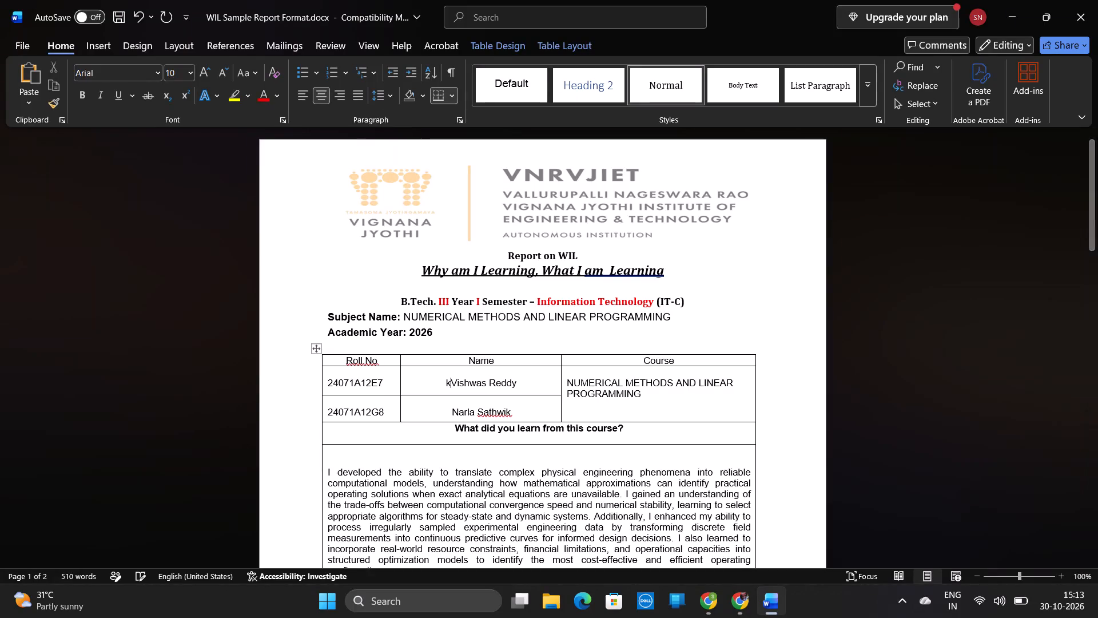
Replace the lowercase initial before the first student's name in the student table with "K.".
key("BackSpace")
type("K.")
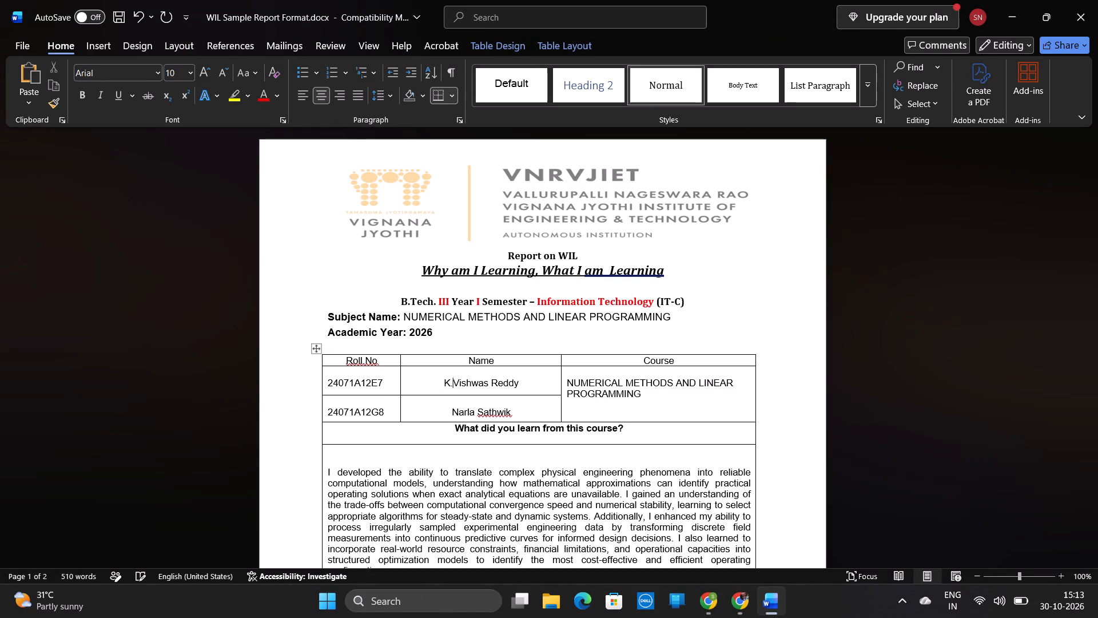
key("space")
key("BackSpace")
Save the WIL Sample Report Format document with its current edits.
scroll(446, 379, "down", 18)
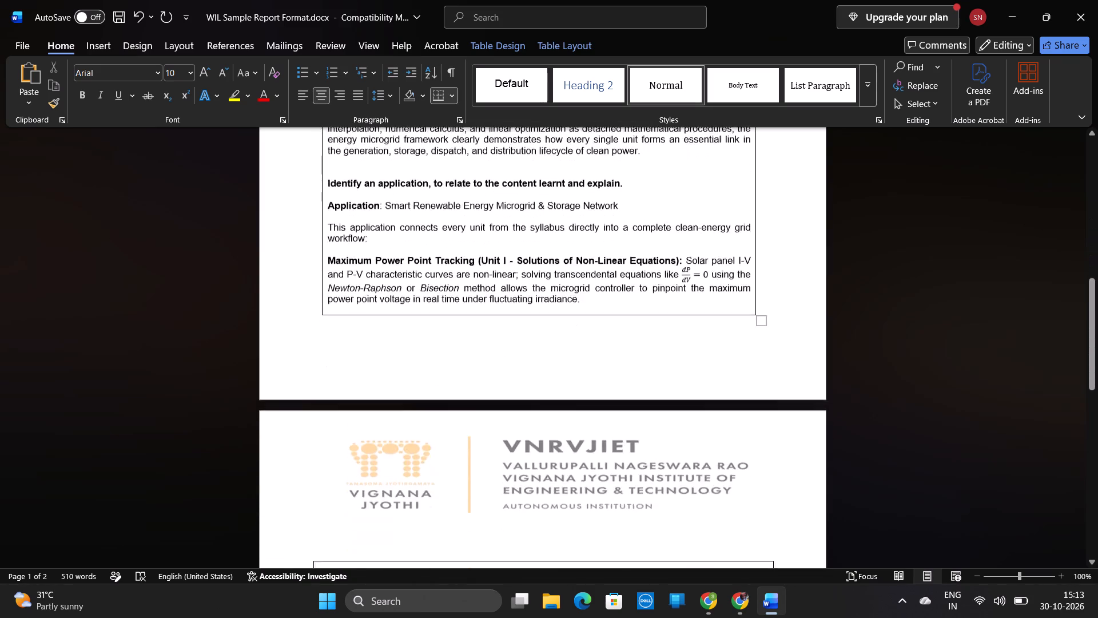
scroll(446, 379, "down", 20)
scroll(446, 379, "down", 5)
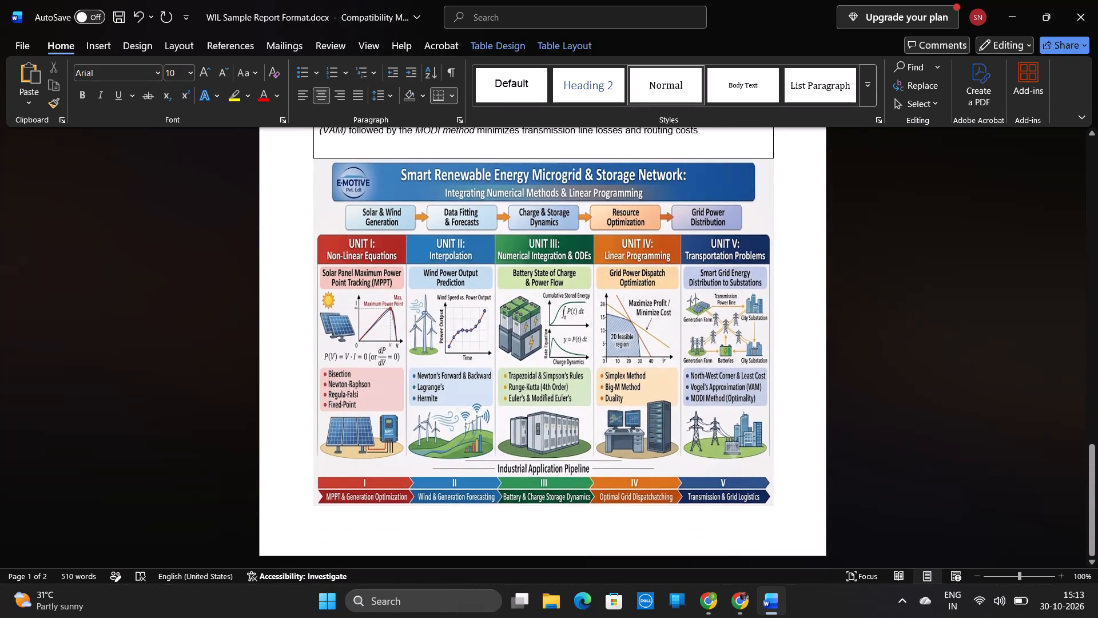
key("ctrl+s")
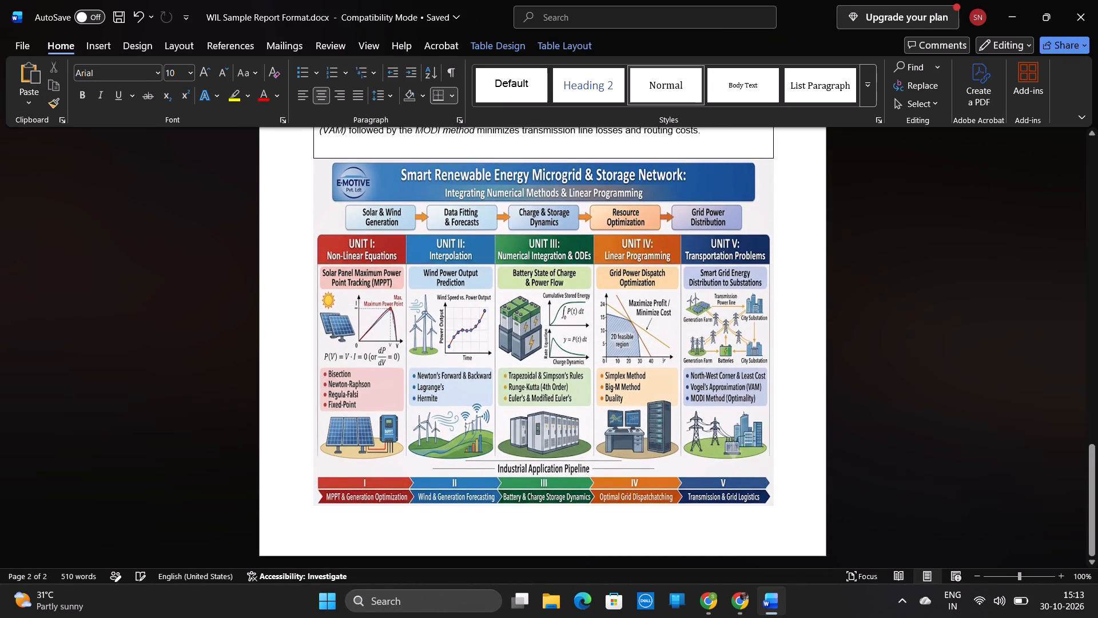
Start exporting the report as a PDF document and choose the REPORTS folder on the Desktop as the destination.
left_click(28, 46)
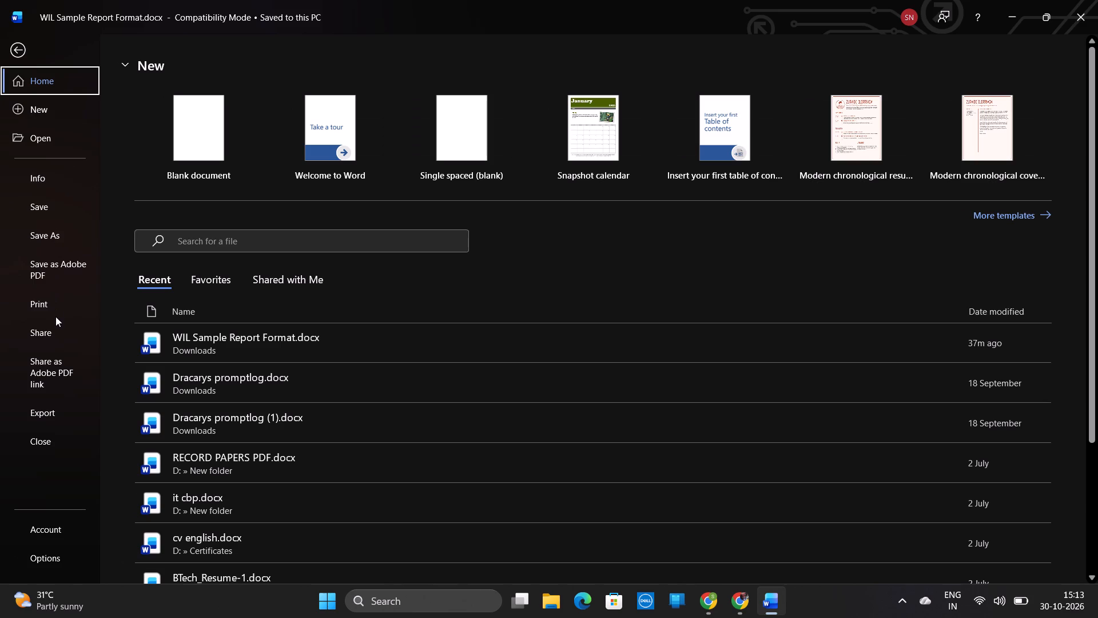
left_click(53, 411)
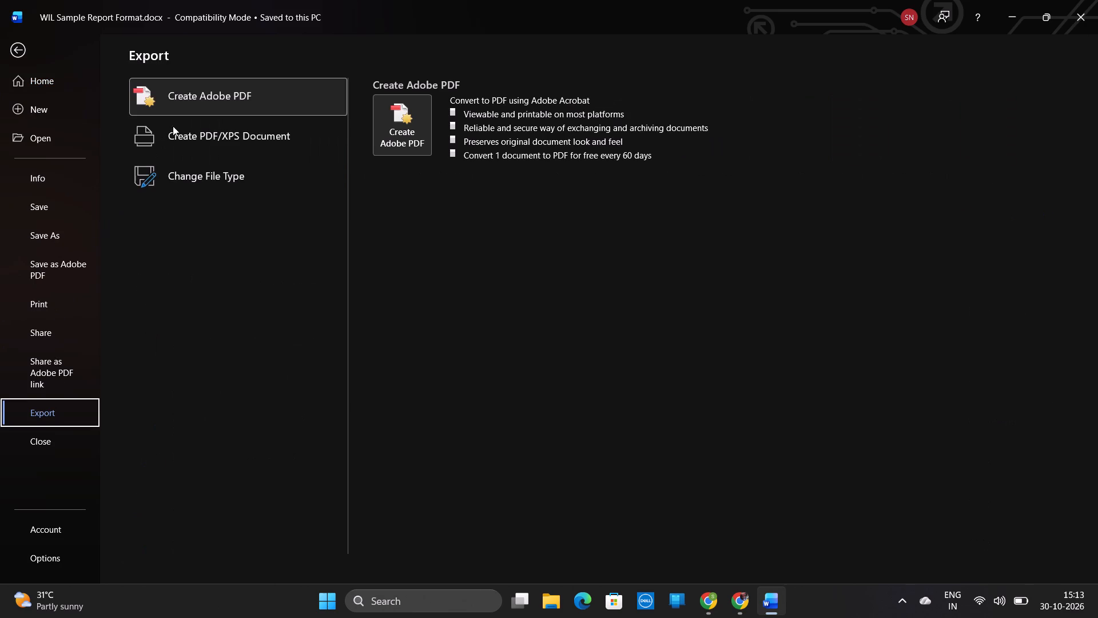
left_click(186, 129)
left_click(386, 182)
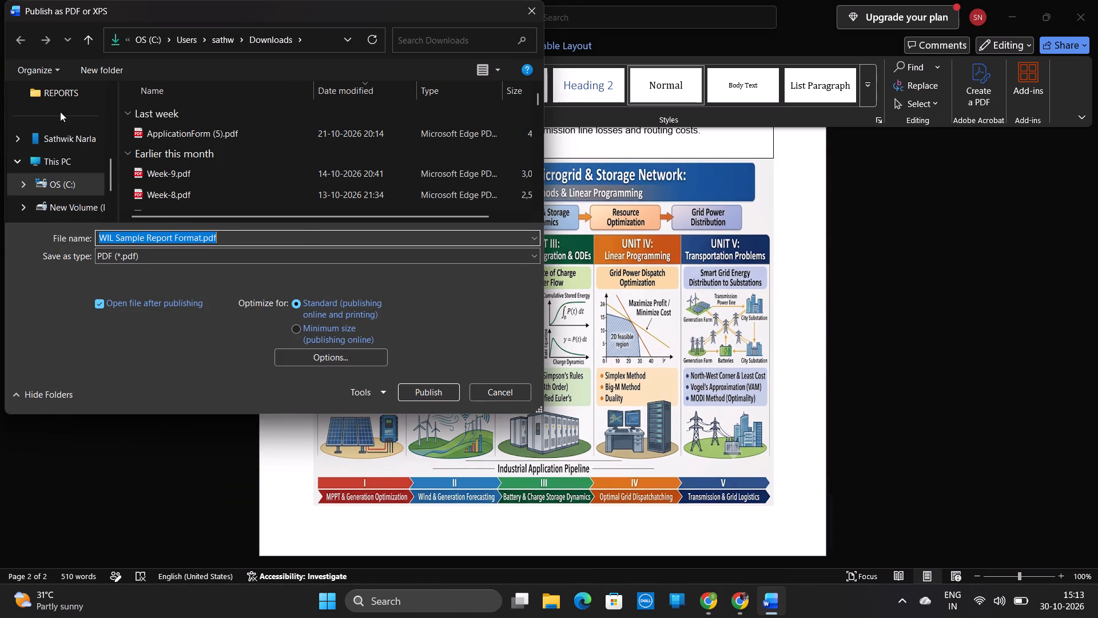
left_click(54, 94)
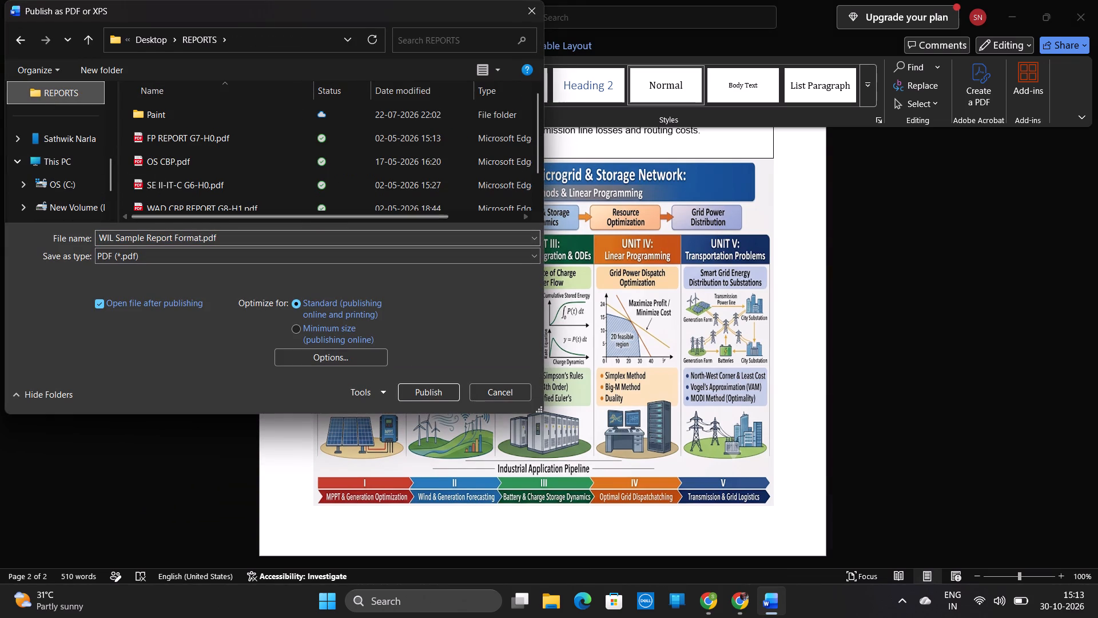
Clear the suggested file name of the PDF export.
left_click_drag(200, 235, 200, 236)
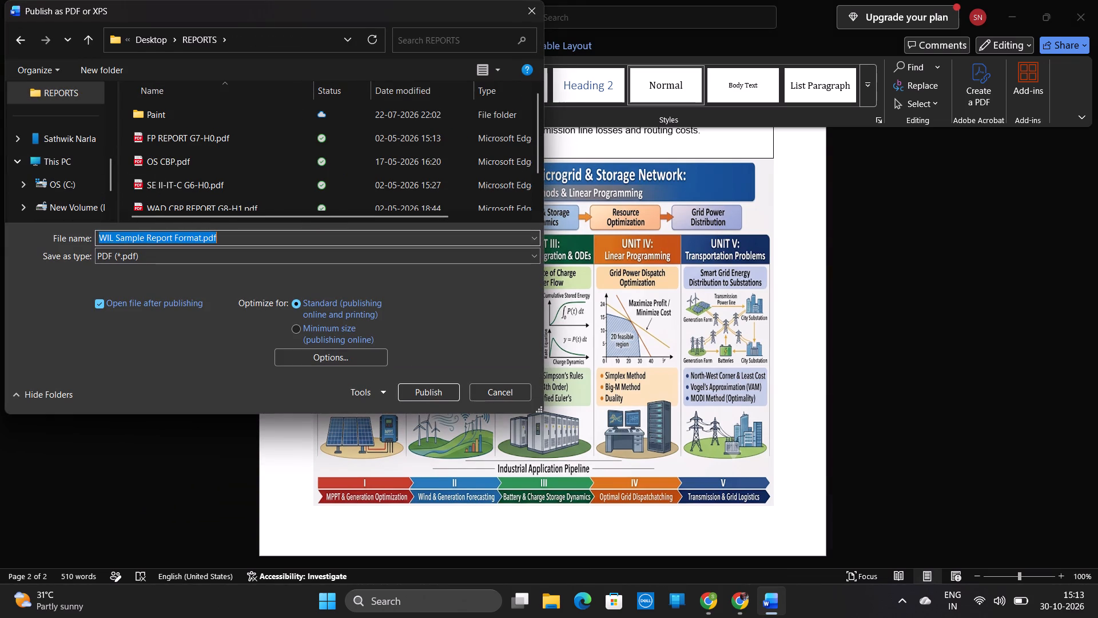
left_click_drag(200, 236, 164, 242)
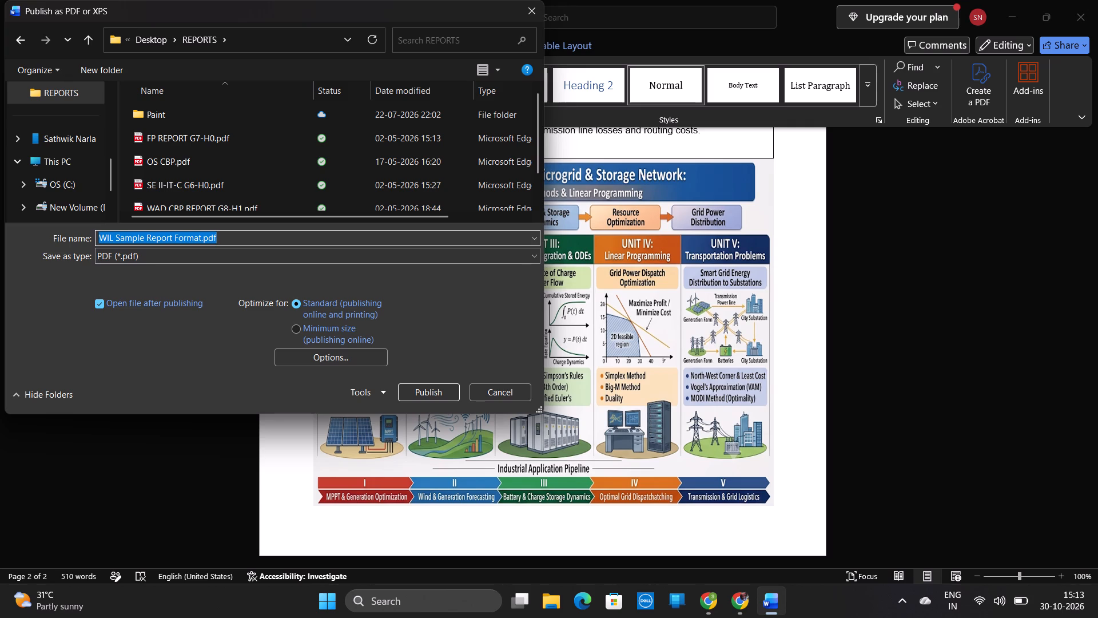
key("BackSpace")
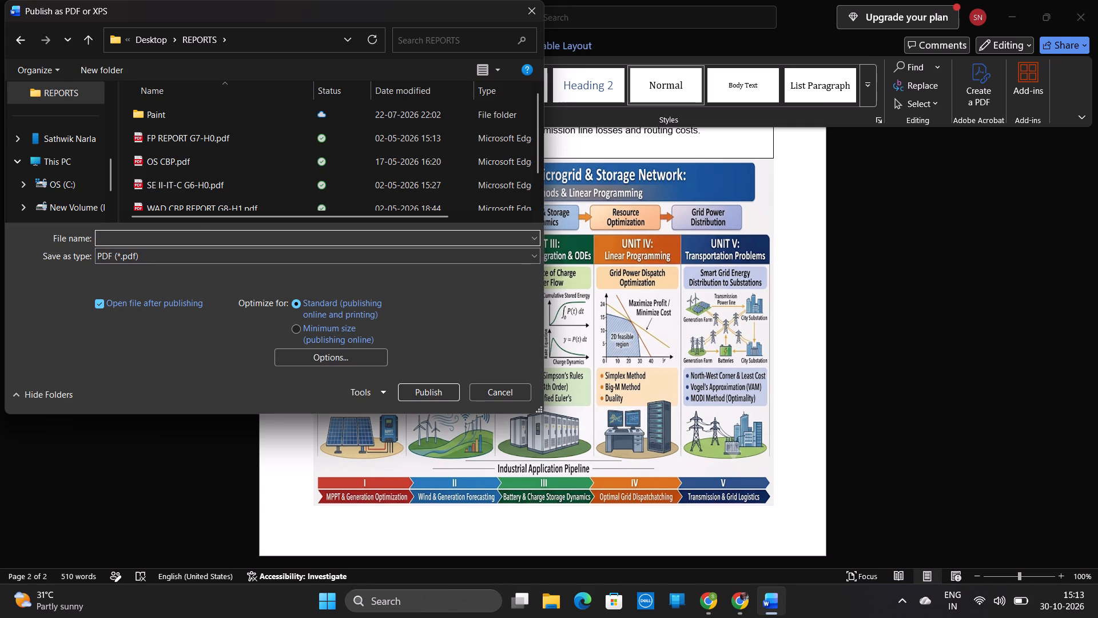
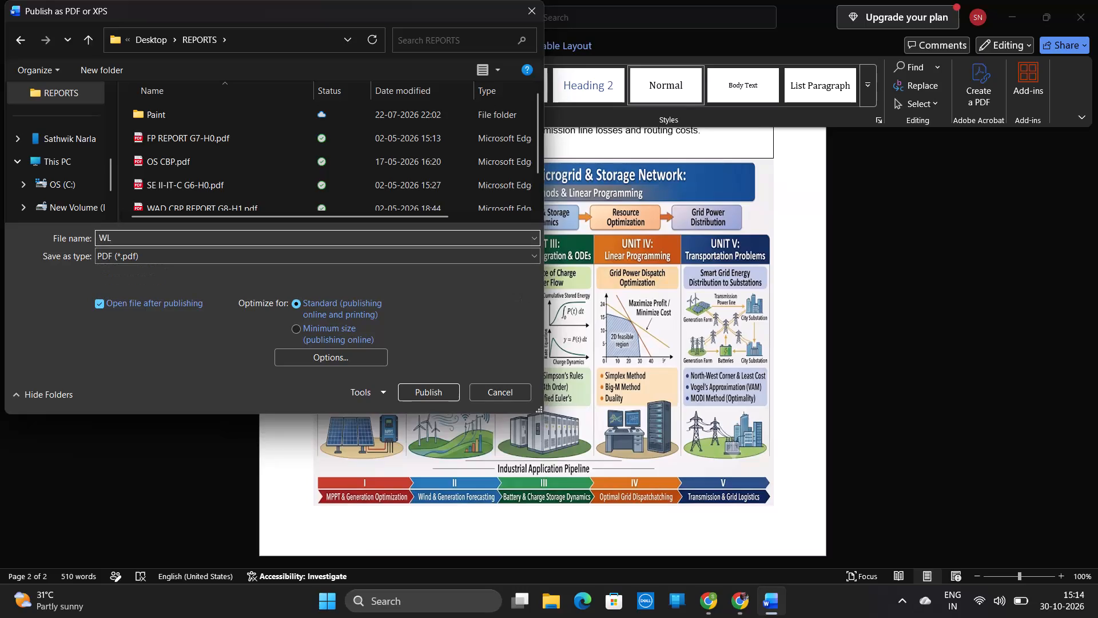
Name the PDF export file "WIL report NMLP".
key("Left")
key("shift+i")
key("Right")
key("space")
type("report")
key("space")
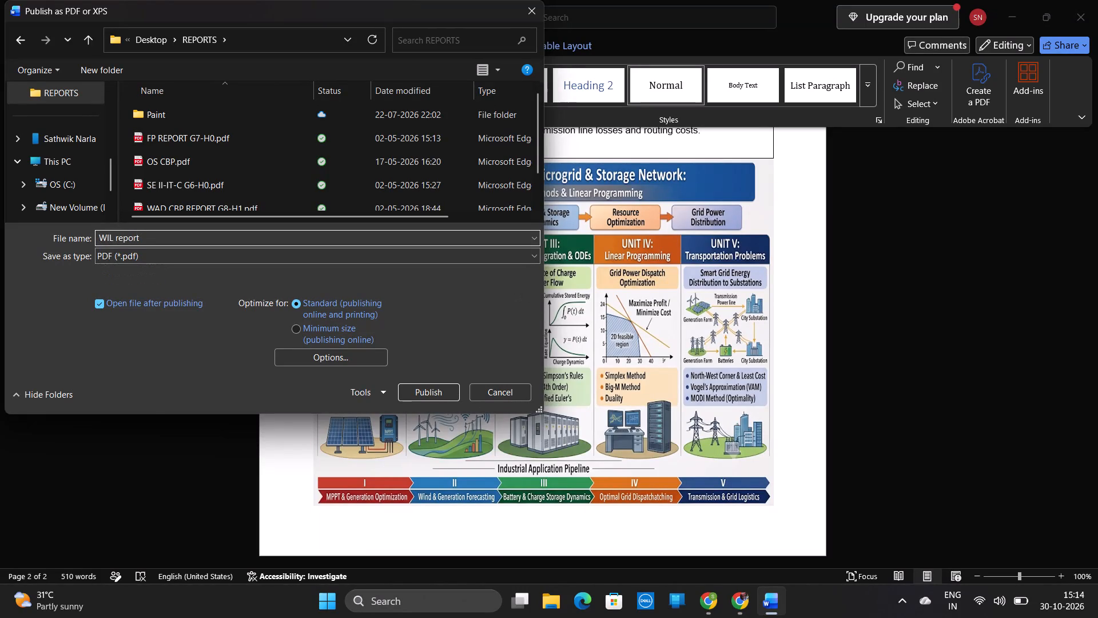
type("NMLP")
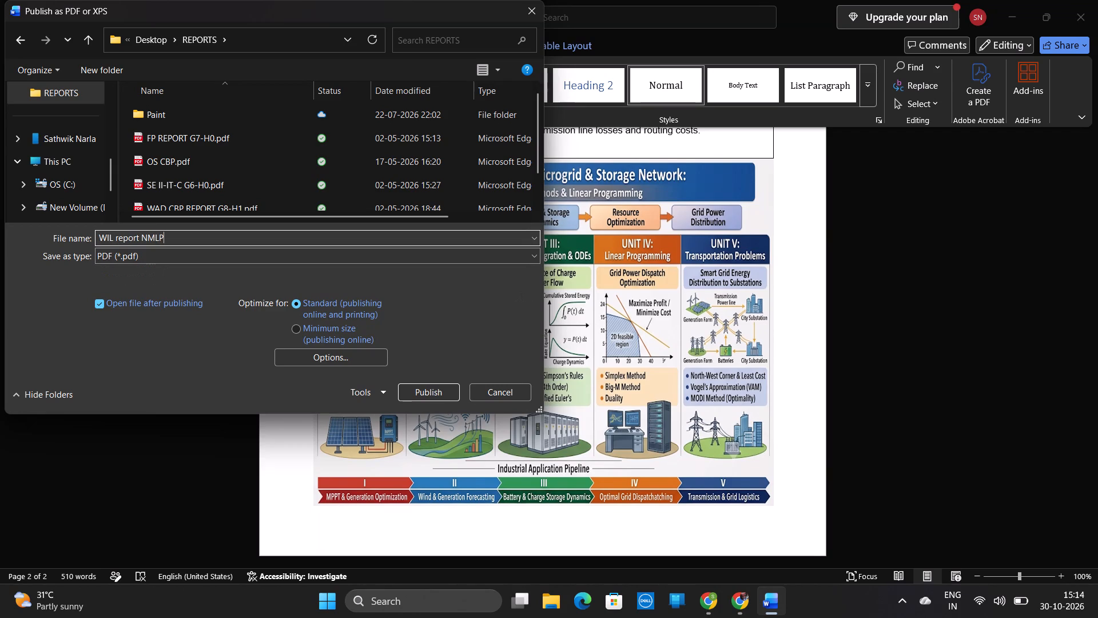
Capitalise the word "report" so the file name reads "WIL Report NMLP", and publish the PDF.
key("Left")
key("Left")
key("Left")
key("Left")
key("Left")
key("Left")
key("Left")
key("Left")
key("Left")
key("Left")
key("BackSpace")
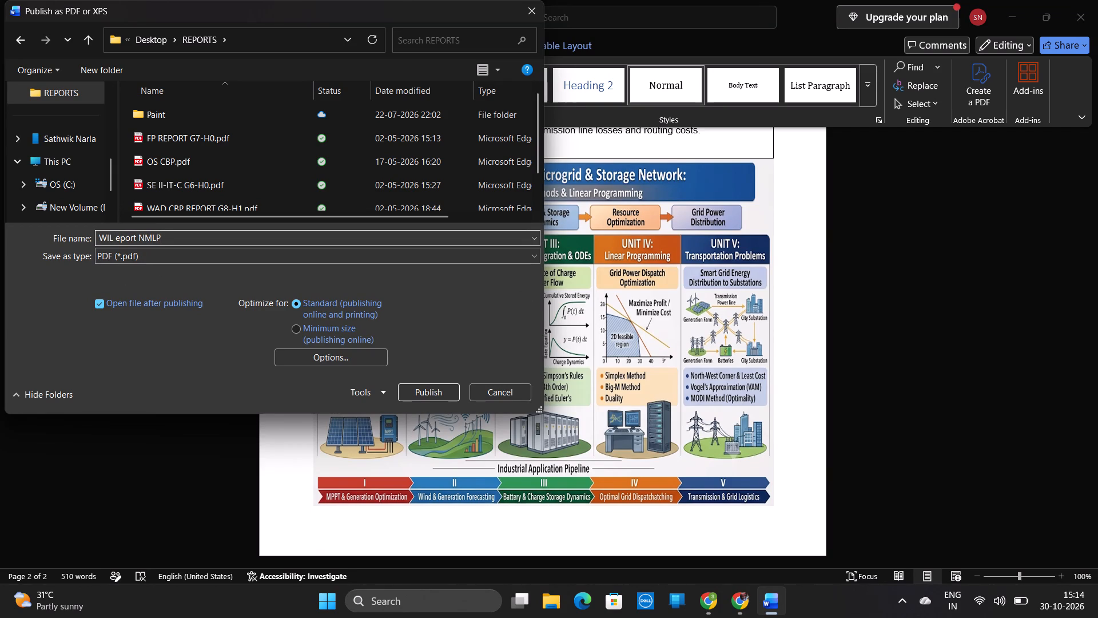
key("shift+r")
key("Right")
key("Right")
key("Right")
key("Right")
key("Right")
key("Right")
key("Right")
key("Right")
key("Right")
key("Right")
key("Right")
key("Right")
key("Right")
key("Right")
key("Right")
key("Right")
key("space")
key("Return")
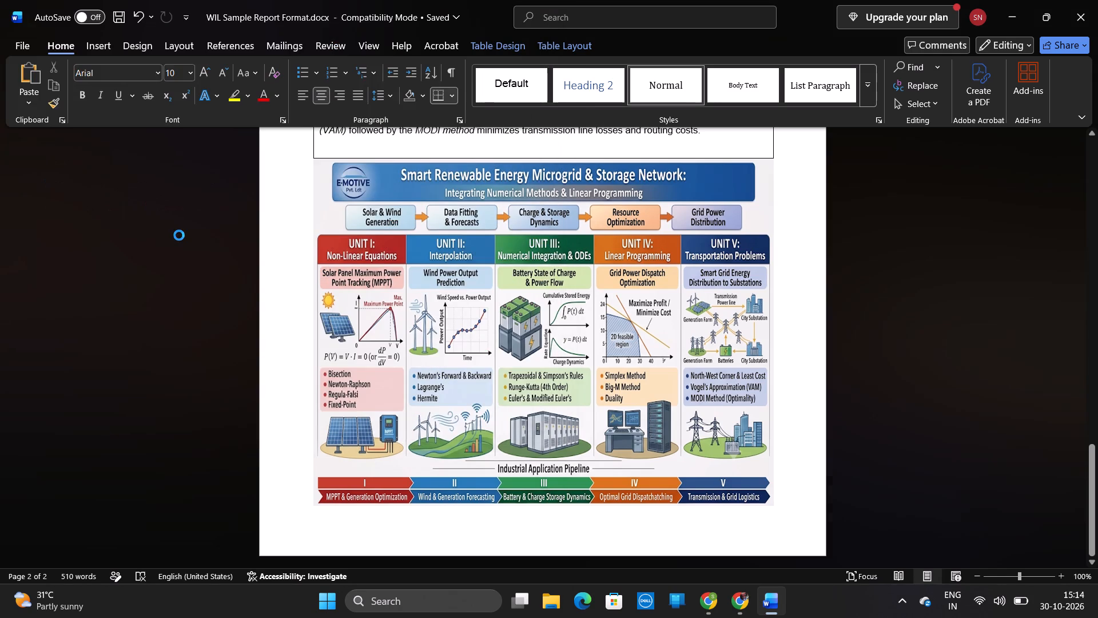
Review both pages of the exported PDF in Acrobat, checking the student table, answer paragraphs, unit explanations and poster.
scroll(420, 249, "down", 12)
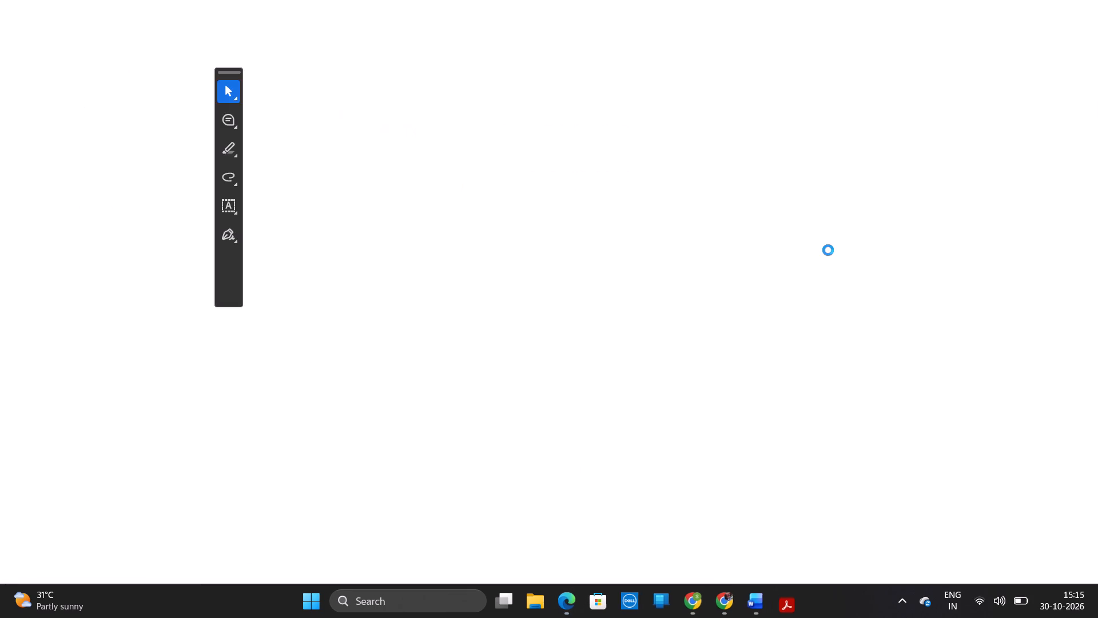
scroll(862, 295, "down", 3)
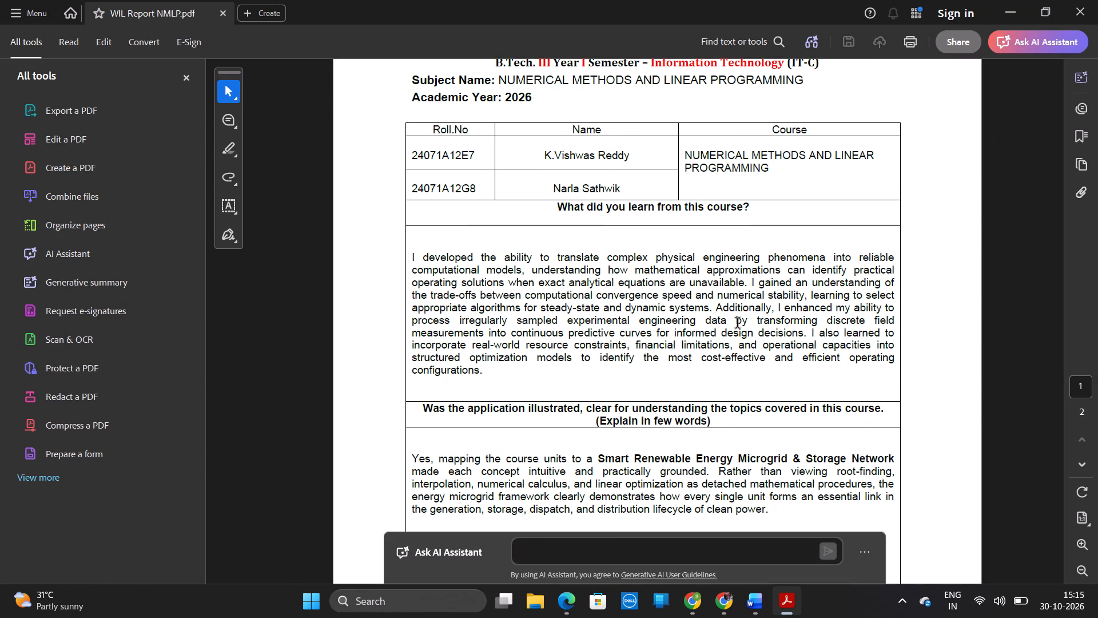
scroll(738, 324, "down", 4)
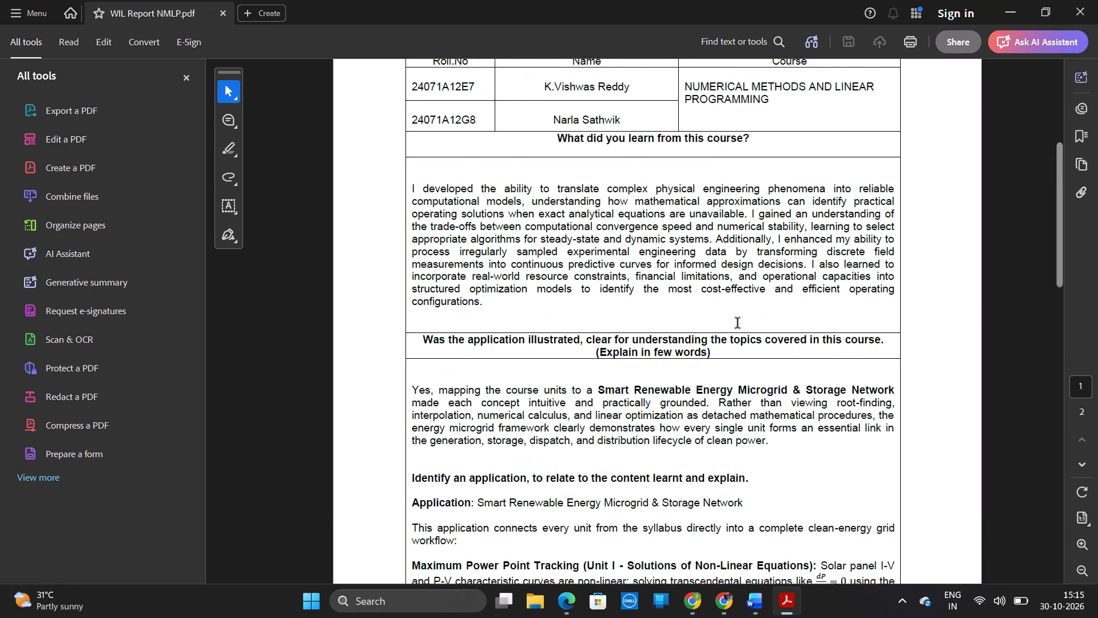
scroll(738, 324, "down", 2)
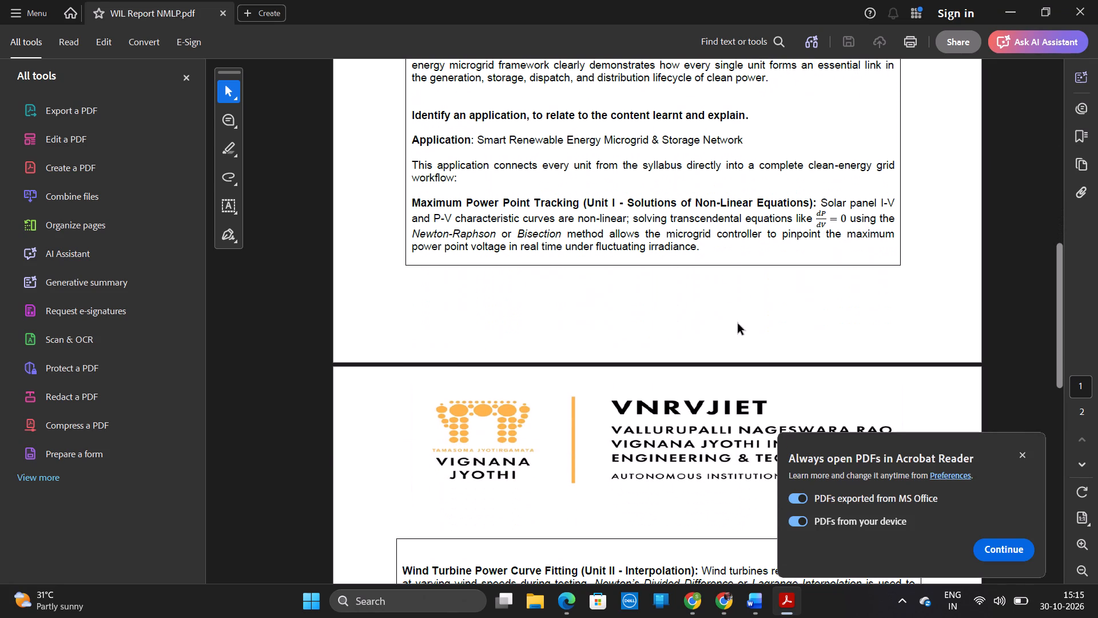
left_click(1027, 454)
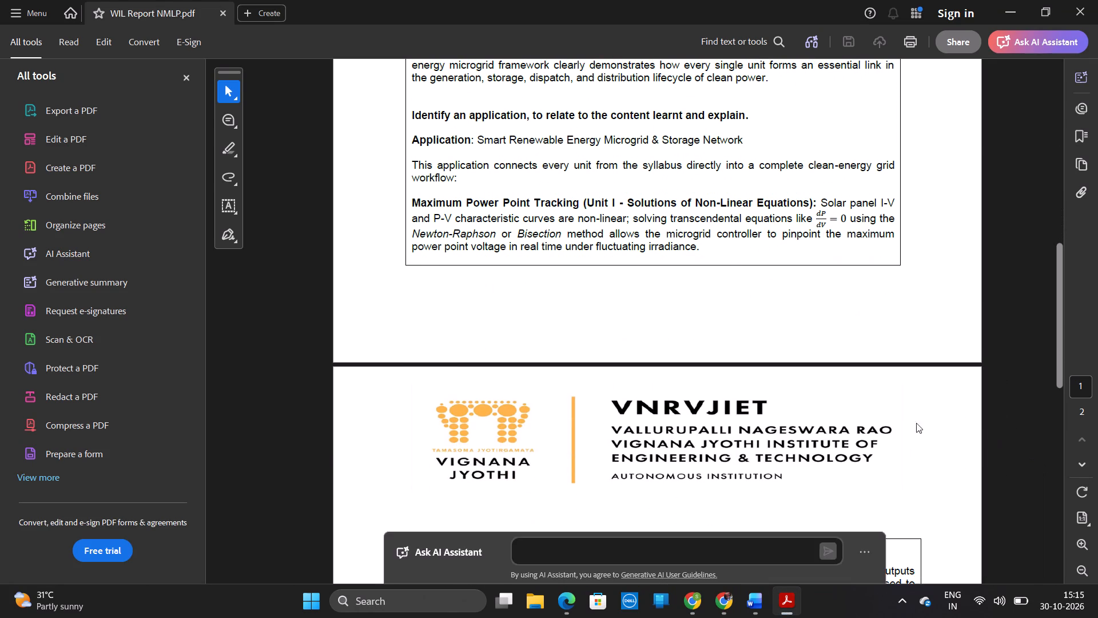
scroll(852, 364, "down", 3)
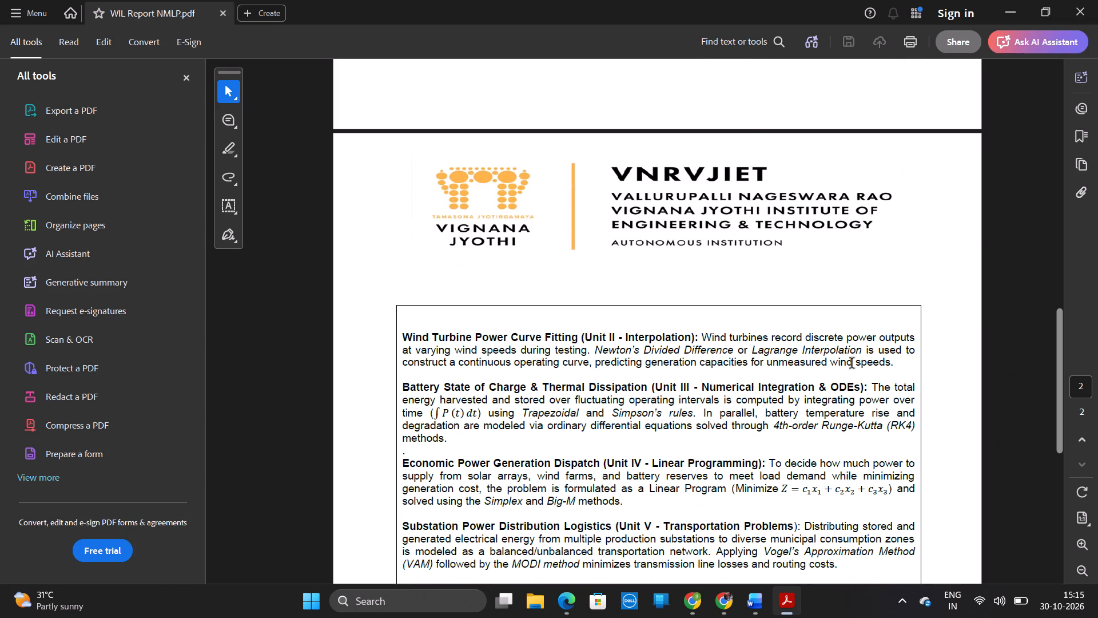
scroll(852, 364, "down", 4)
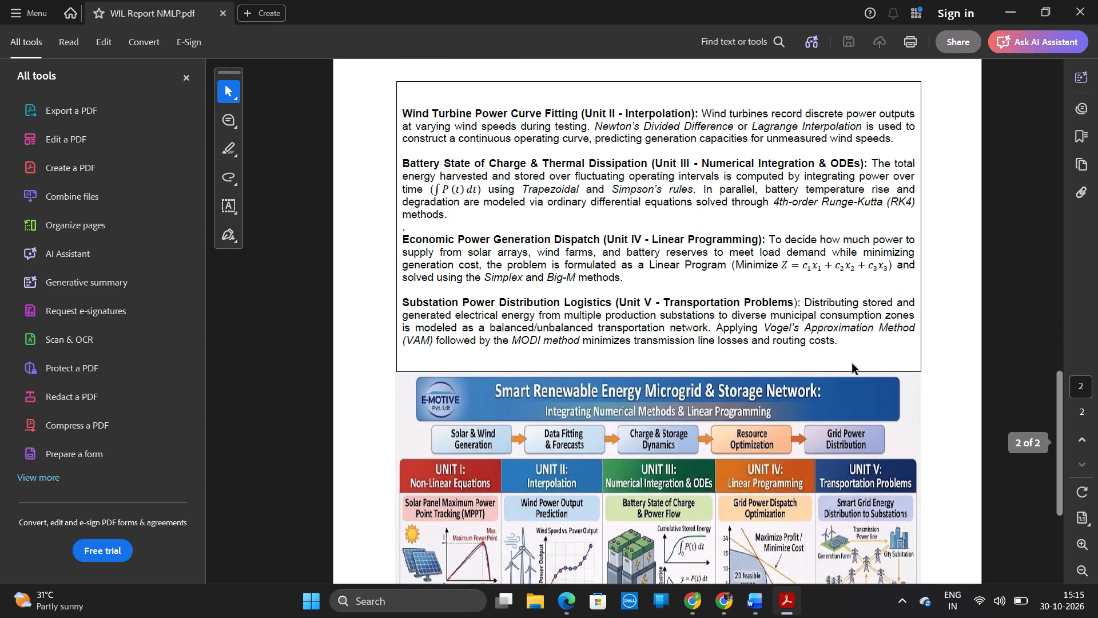
scroll(852, 364, "down", 7)
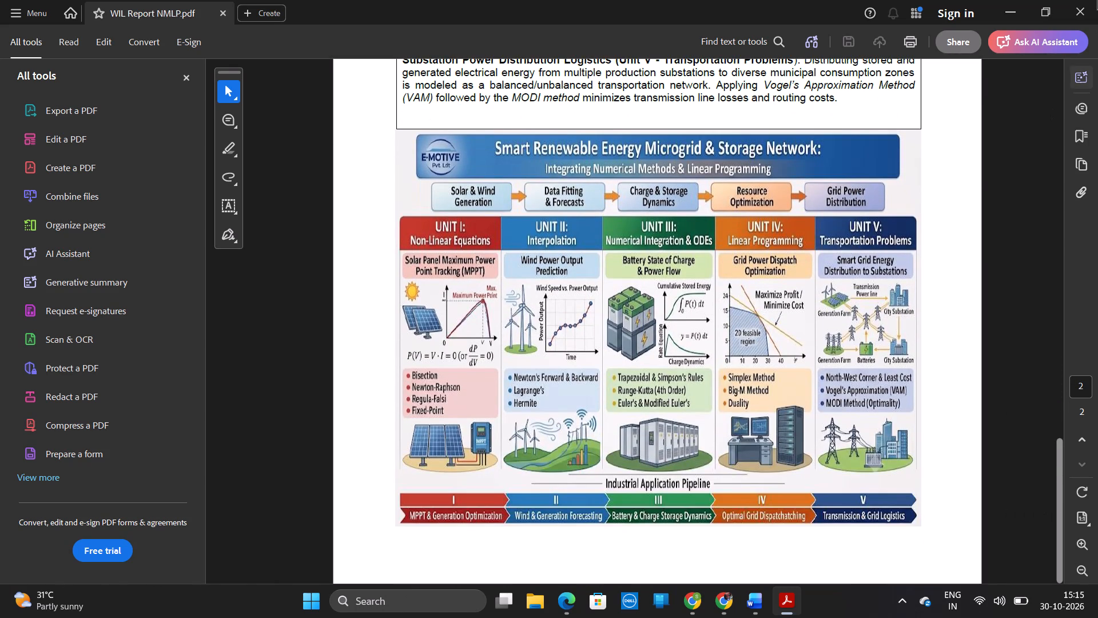
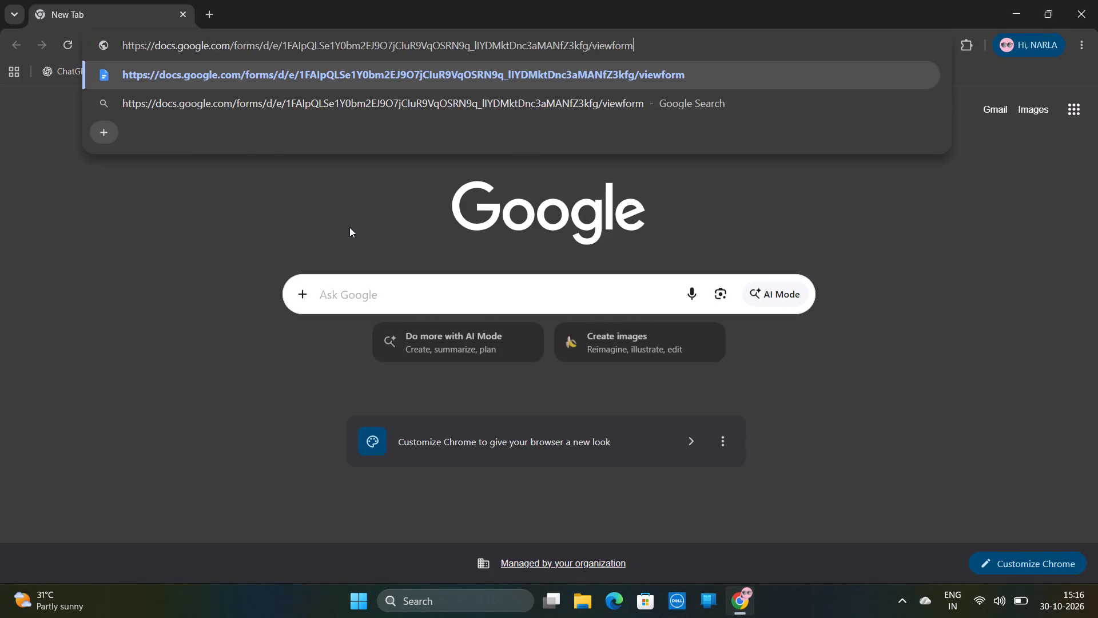
Load the Google Forms viewform link that is entered in Chrome's address bar.
key("Return")
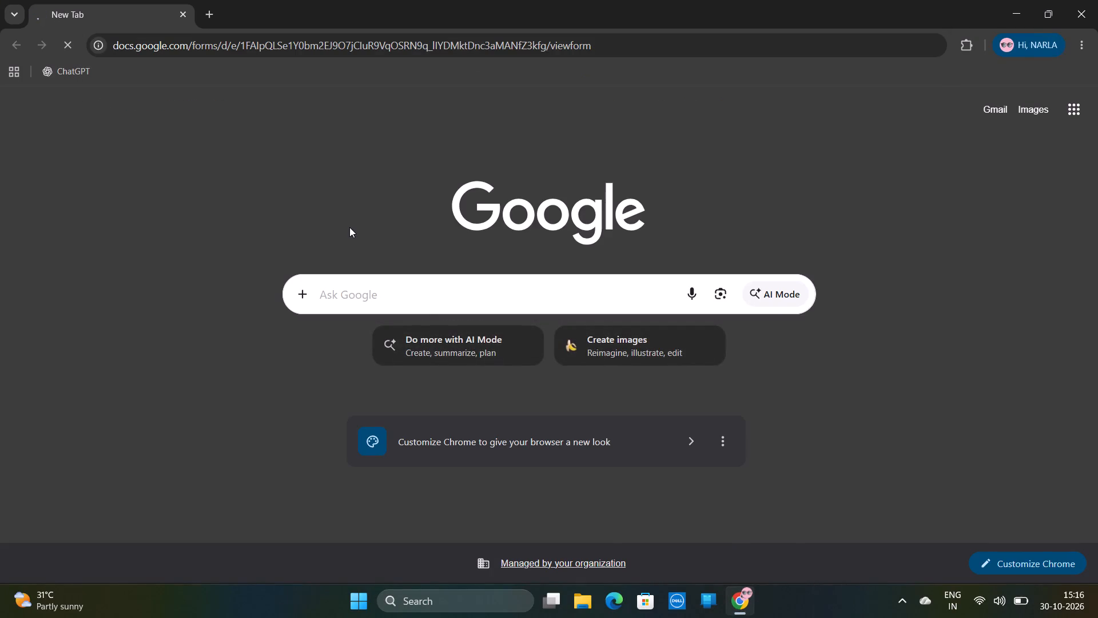